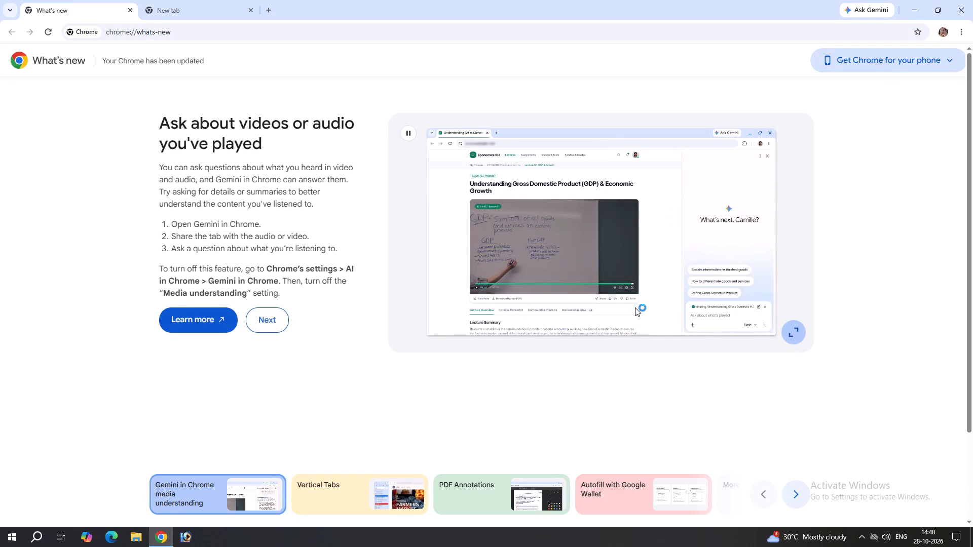
Open WhatsApp Web (web.whatsapp.com) in the What's new tab.
{"action": "left_click", "coordinate": [170, 33]}
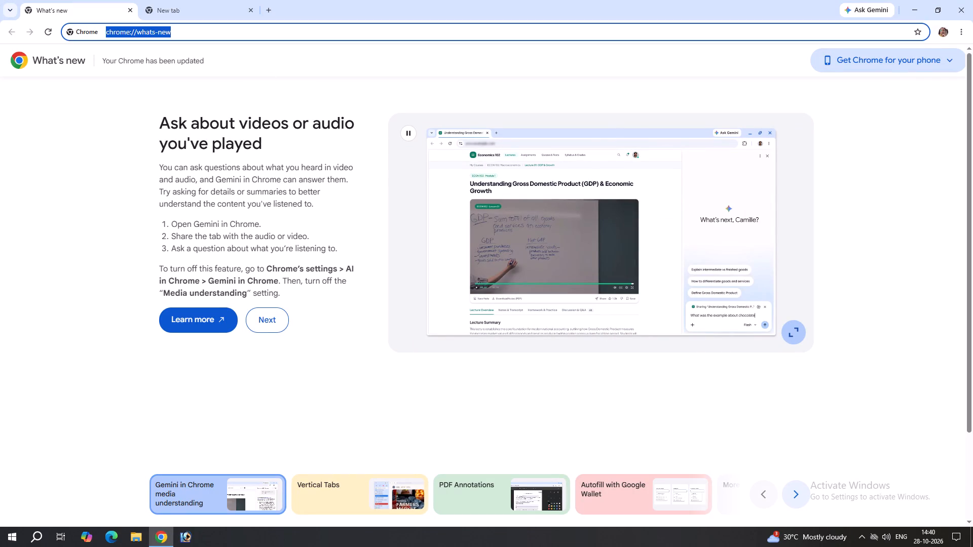
{"action": "key", "text": "w"}
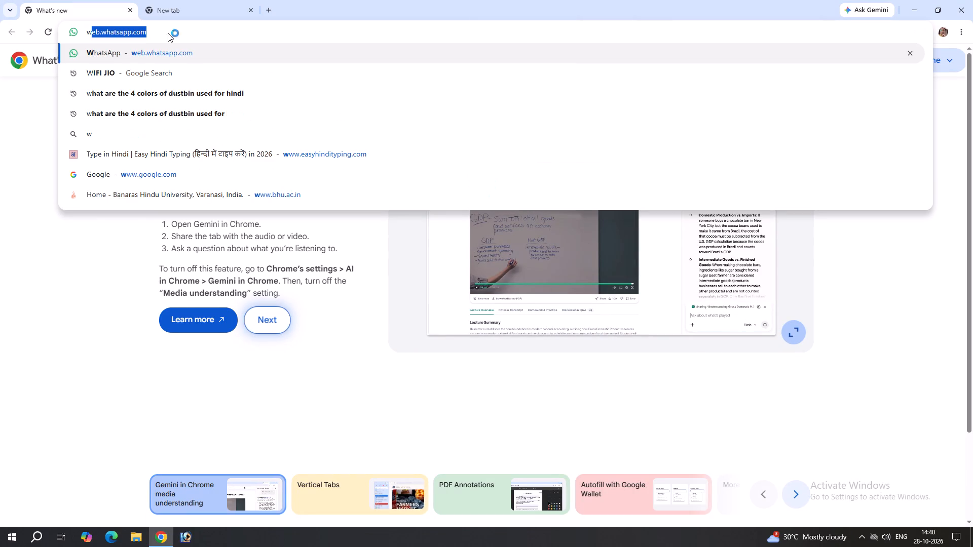
{"action": "left_click", "coordinate": [170, 53]}
In the new tab, go to ecoclubs.education.gov.in and open the participation details upload form for the 28 October 2026 National Event.
{"action": "left_click", "coordinate": [177, 12]}
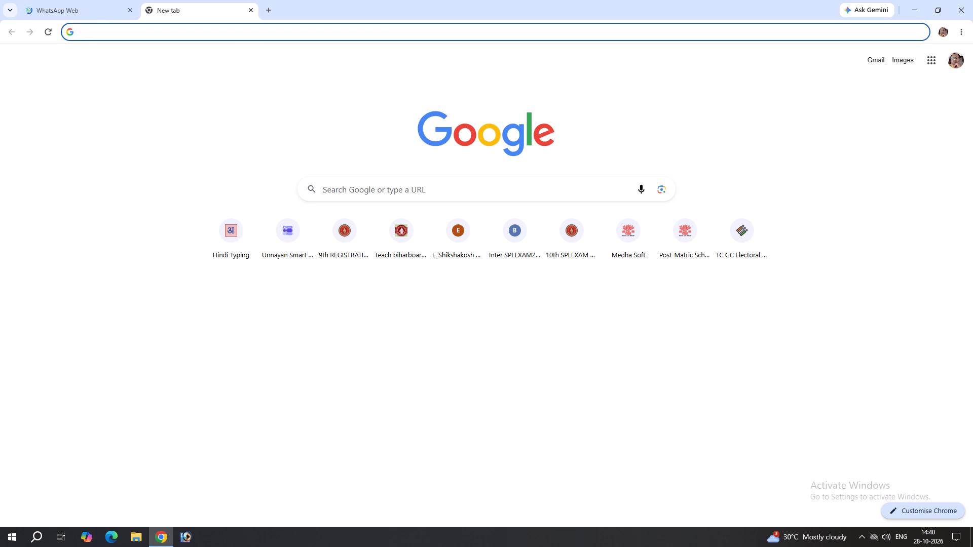
{"action": "key", "text": "e"}
{"action": "left_click", "coordinate": [236, 47]}
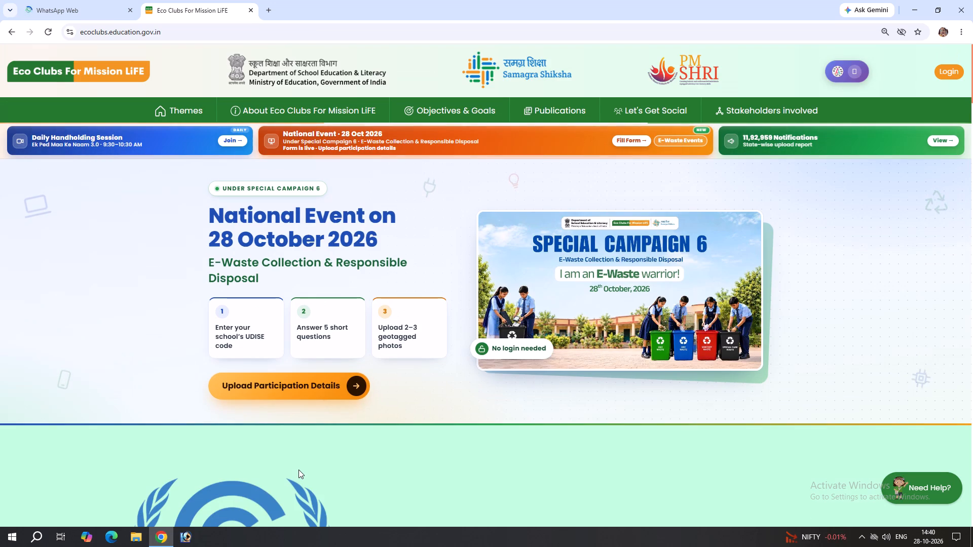
{"action": "left_click", "coordinate": [309, 390]}
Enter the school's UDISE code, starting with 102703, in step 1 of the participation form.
{"action": "left_click", "coordinate": [429, 395]}
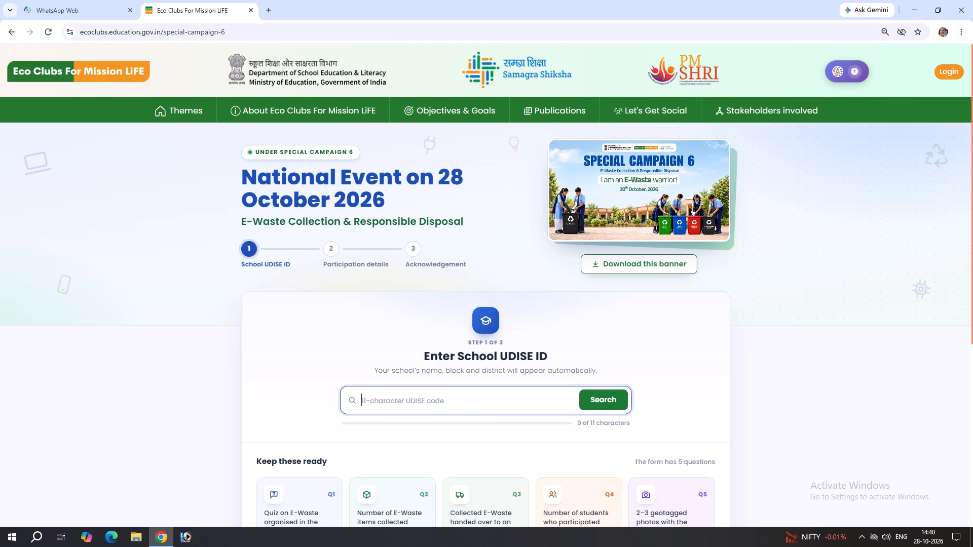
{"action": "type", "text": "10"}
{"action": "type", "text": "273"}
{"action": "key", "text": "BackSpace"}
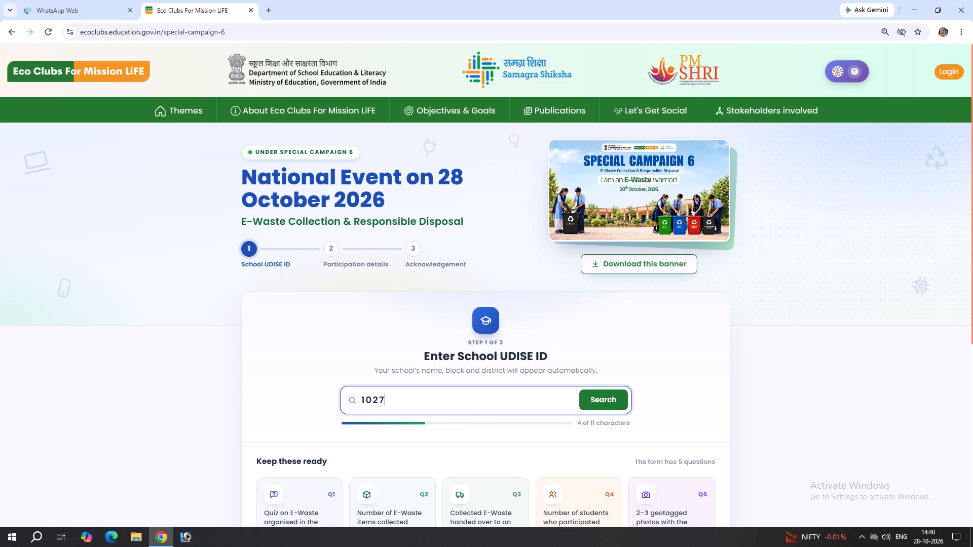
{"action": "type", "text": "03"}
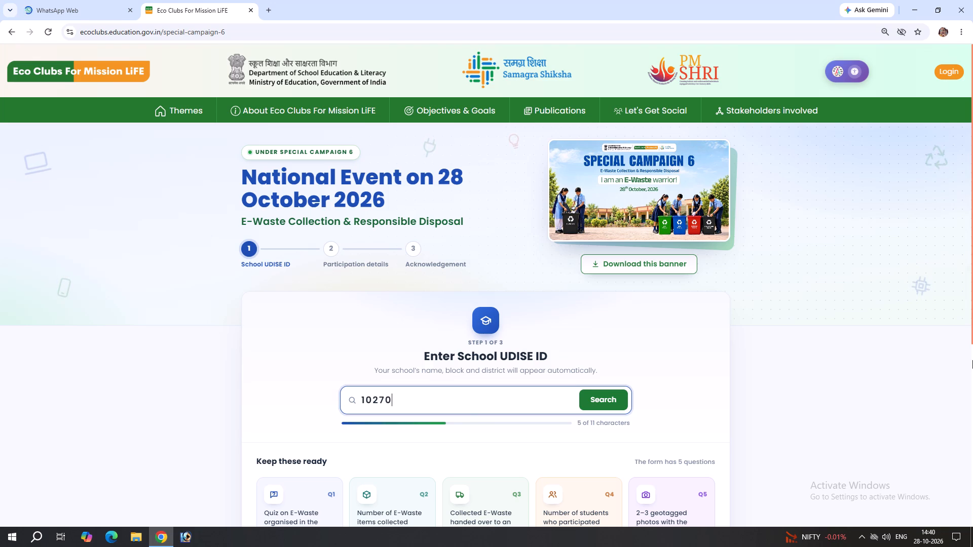
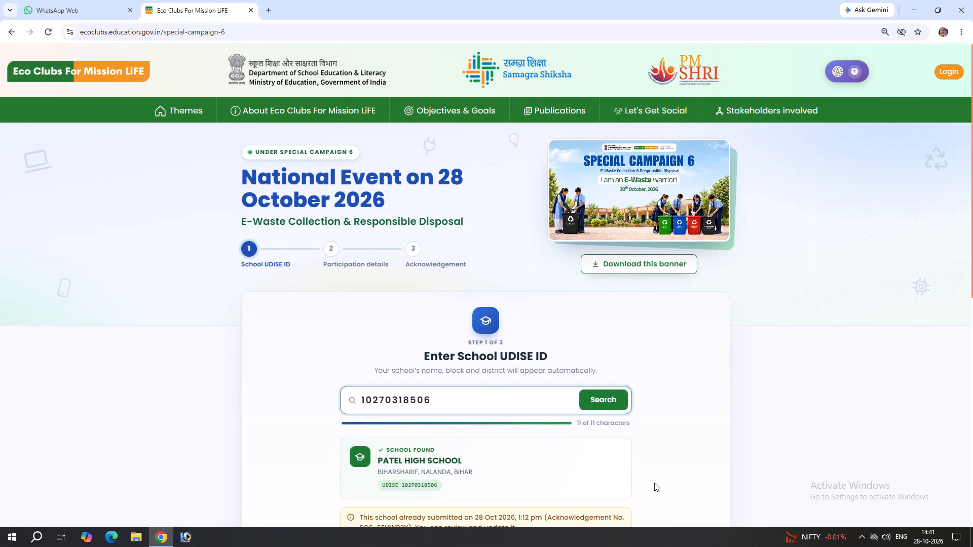
Open Patel High School's already submitted participation details for review and update.
{"action": "scroll", "coordinate": [648, 478], "scroll_direction": "down", "scroll_amount": 3}
{"action": "left_click", "coordinate": [389, 405]}
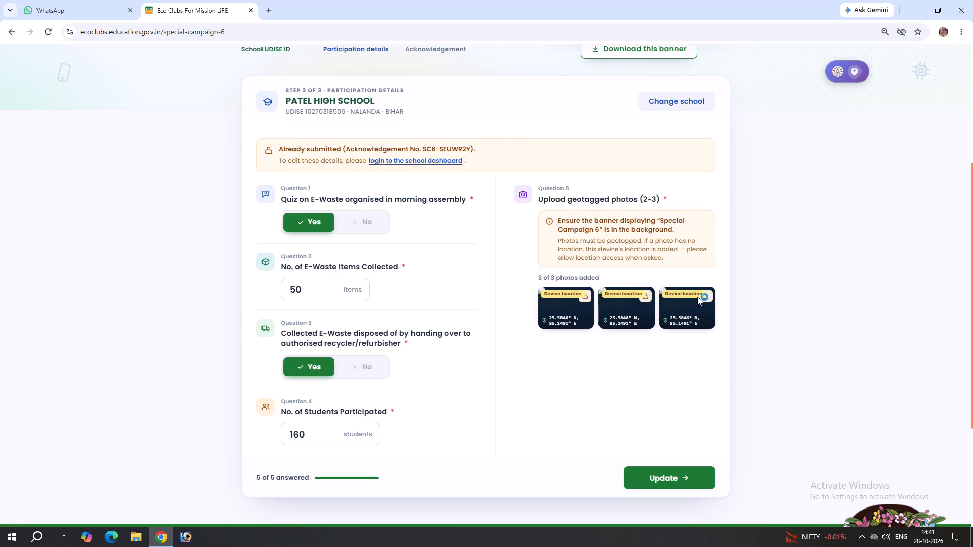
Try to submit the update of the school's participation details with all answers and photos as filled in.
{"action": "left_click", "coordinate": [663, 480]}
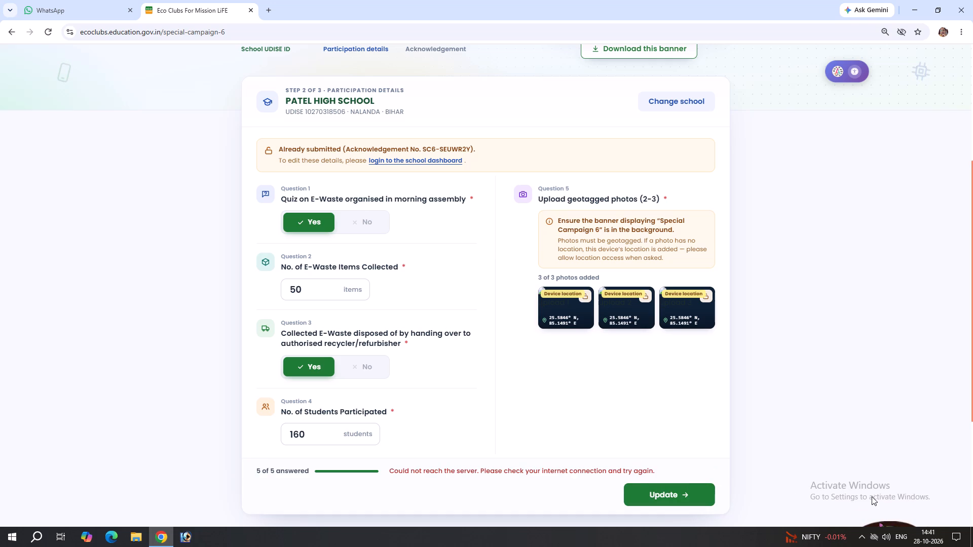
Check the computer's Wi-Fi connection status, then return to the participation form.
{"action": "left_click", "coordinate": [864, 538]}
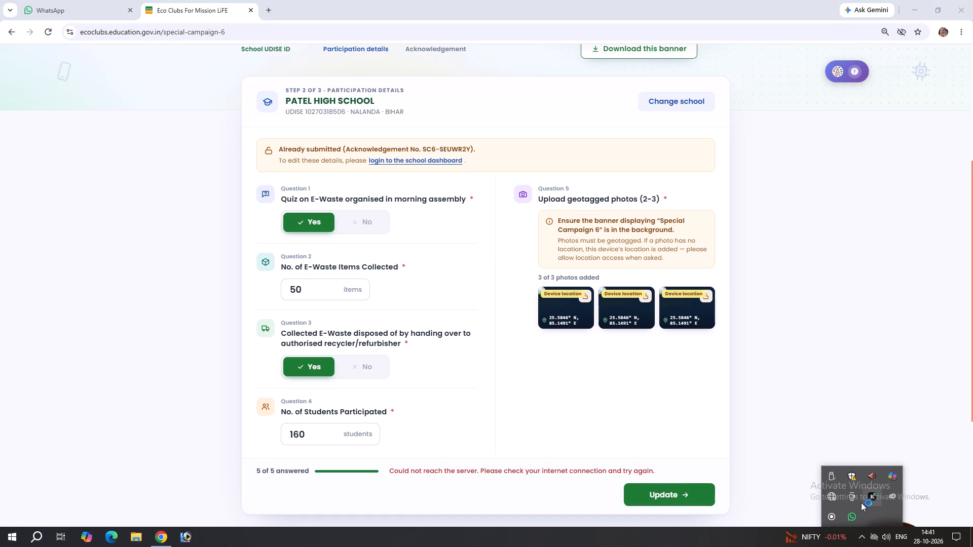
{"action": "left_click", "coordinate": [833, 496]}
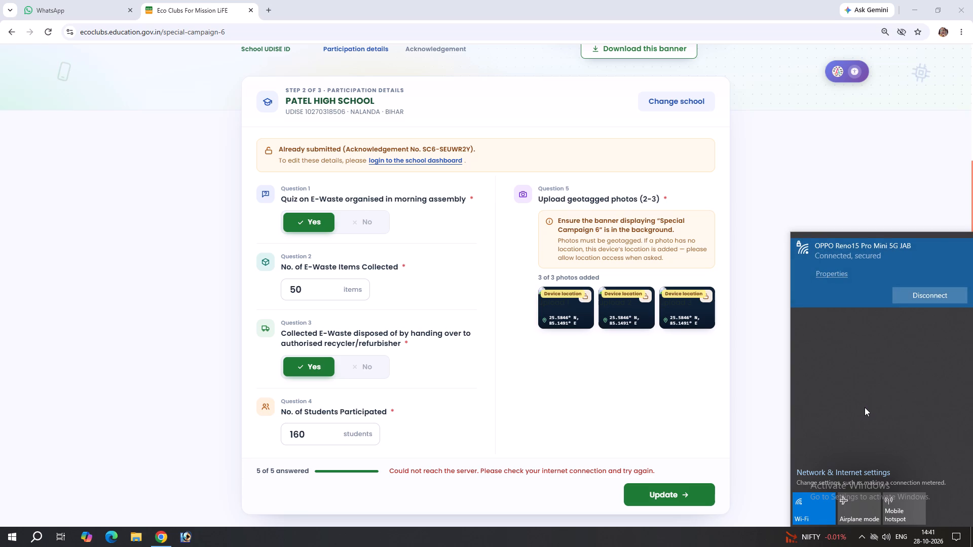
{"action": "left_click", "coordinate": [683, 402]}
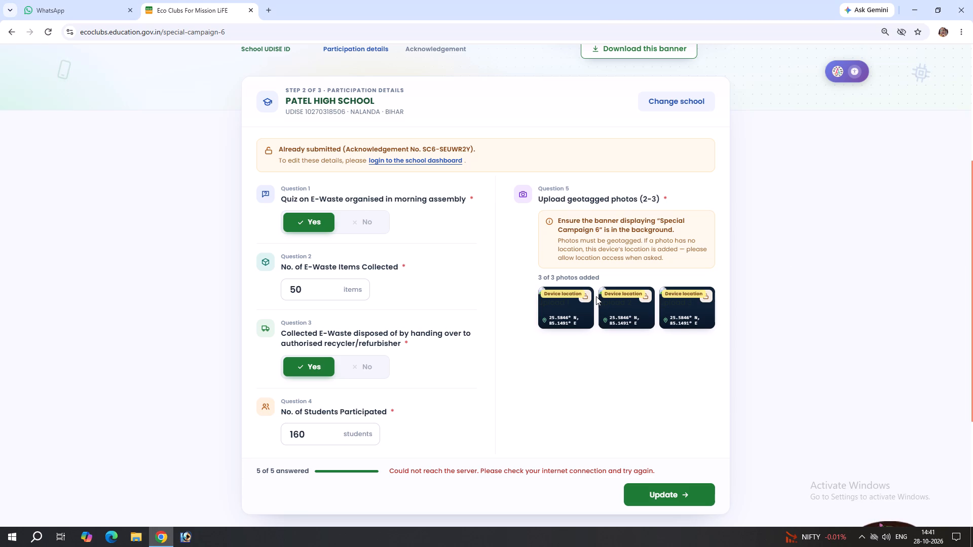
Submit the update of Patel High School's participation details again with the existing answers and three photos.
{"action": "left_click", "coordinate": [682, 497]}
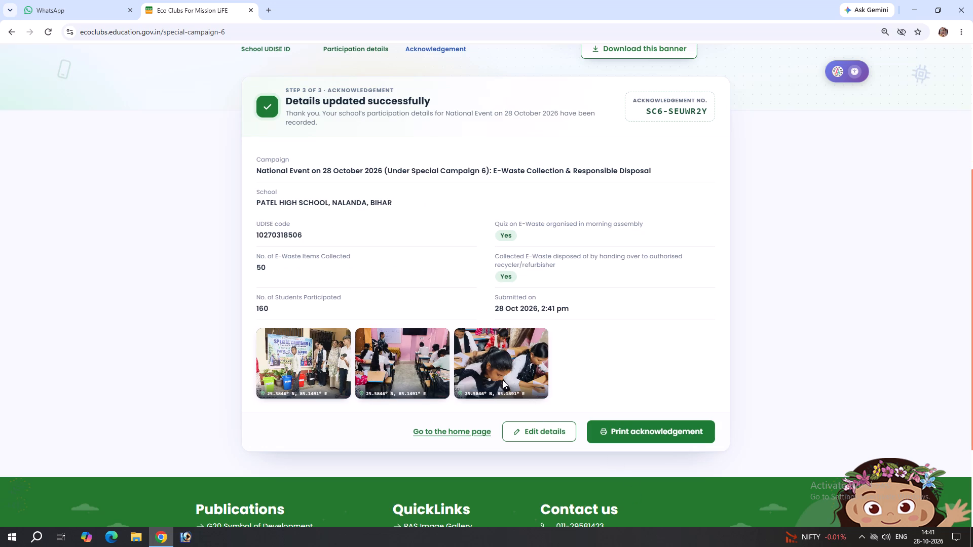
Reopen the school's participation details for editing from the acknowledgement page.
{"action": "left_click", "coordinate": [537, 438]}
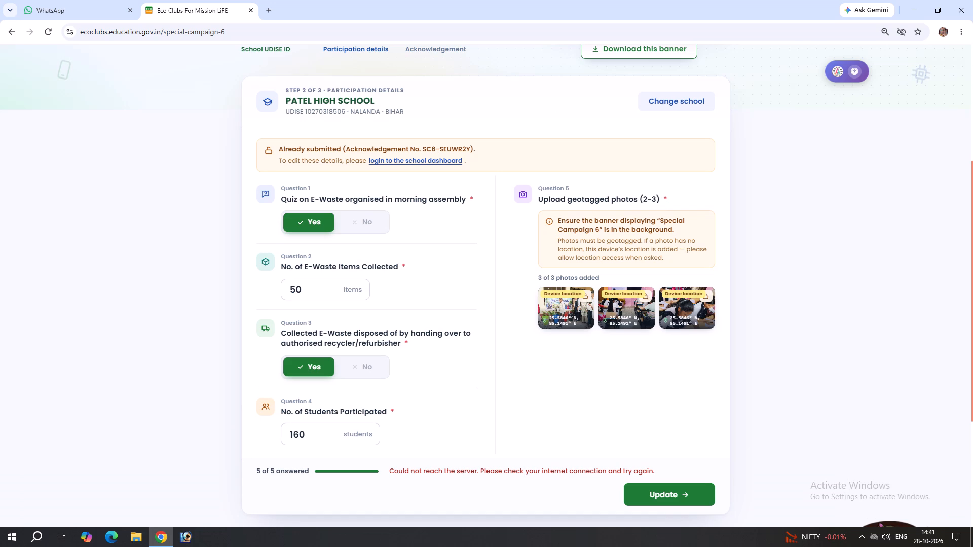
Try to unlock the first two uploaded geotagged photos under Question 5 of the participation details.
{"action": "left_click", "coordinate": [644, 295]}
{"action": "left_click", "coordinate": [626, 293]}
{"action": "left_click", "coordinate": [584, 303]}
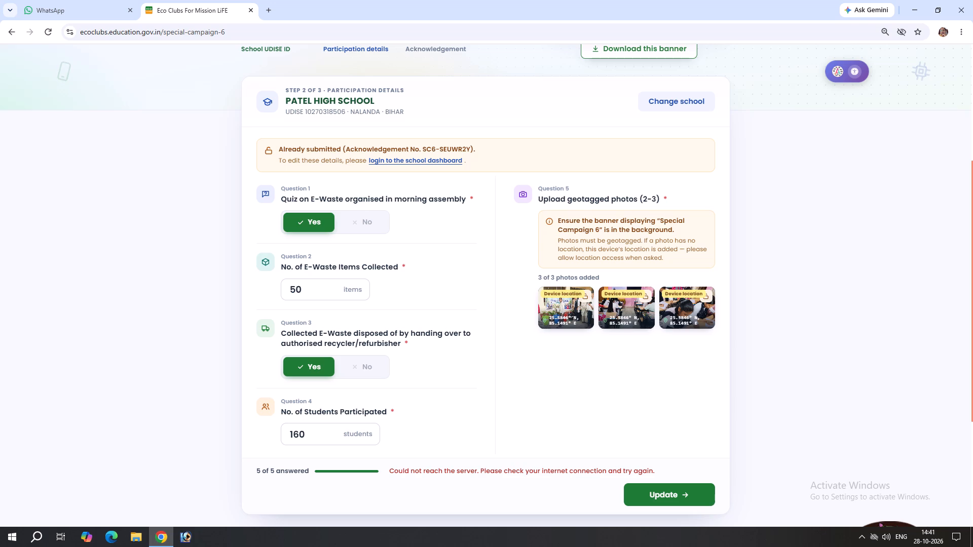
Try to open the first and third uploaded geotagged photos under Question 5 of Patel High School's participation details.
{"action": "left_click", "coordinate": [552, 315]}
{"action": "left_click", "coordinate": [687, 312]}
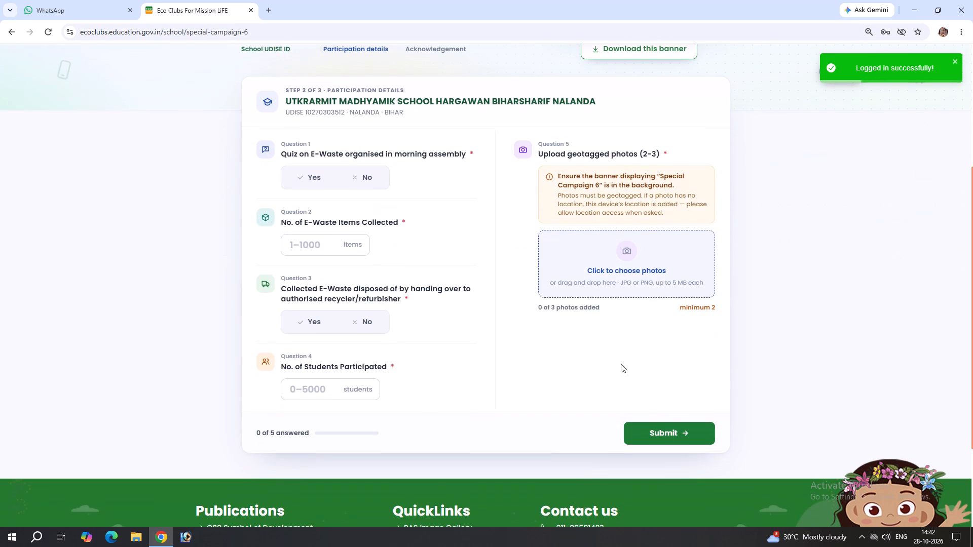
Answer Yes to Question 1, whether the quiz on E-Waste was organised in morning assembly.
{"action": "scroll", "coordinate": [625, 359], "scroll_direction": "up", "scroll_amount": 2}
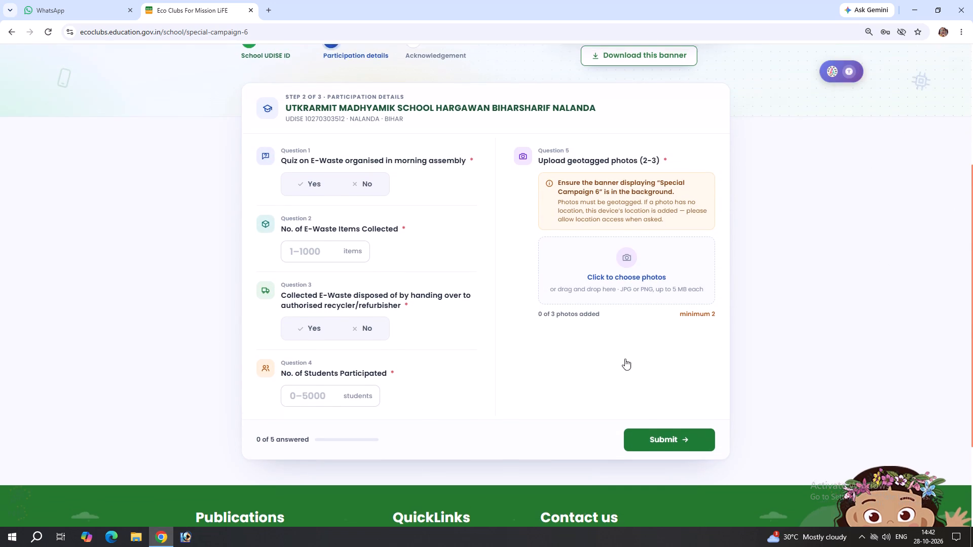
{"action": "scroll", "coordinate": [625, 359], "scroll_direction": "up", "scroll_amount": 2}
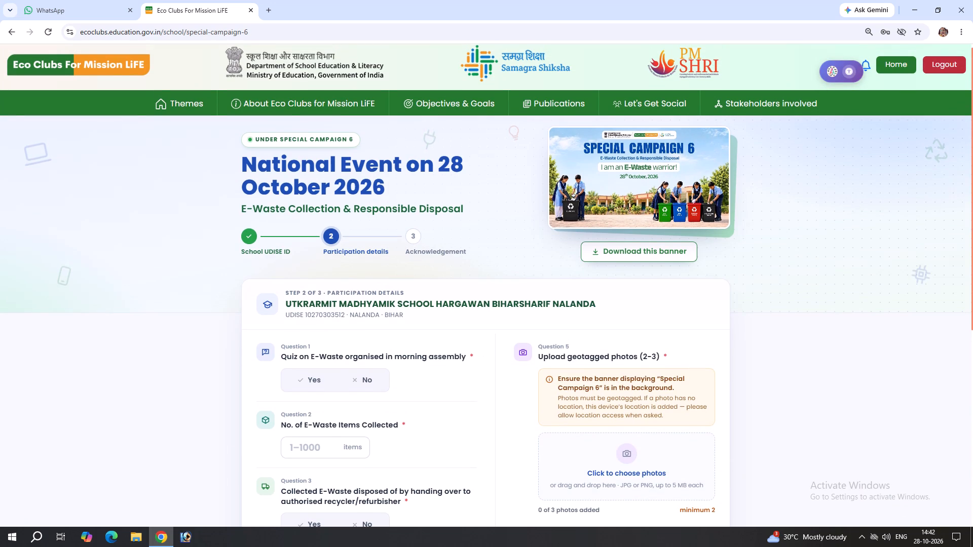
{"action": "left_click", "coordinate": [300, 379]}
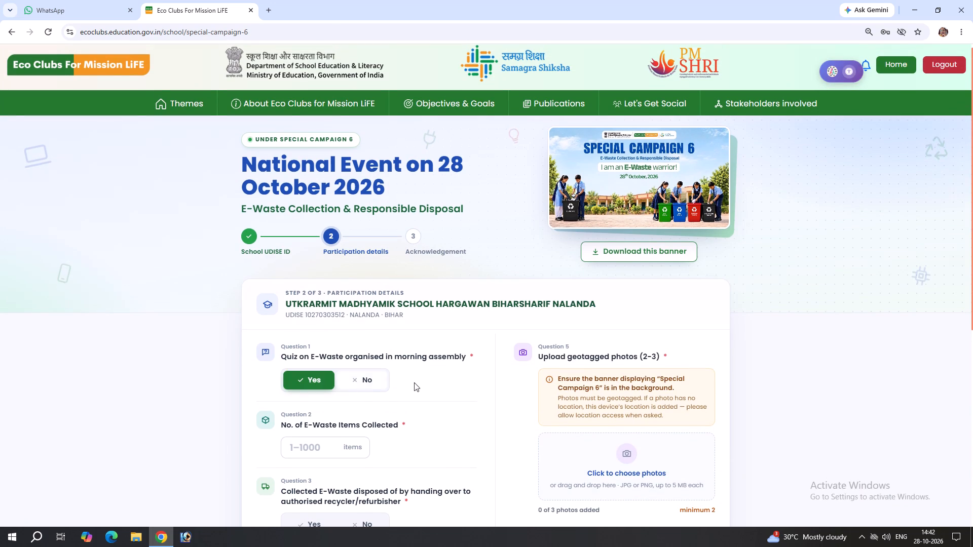
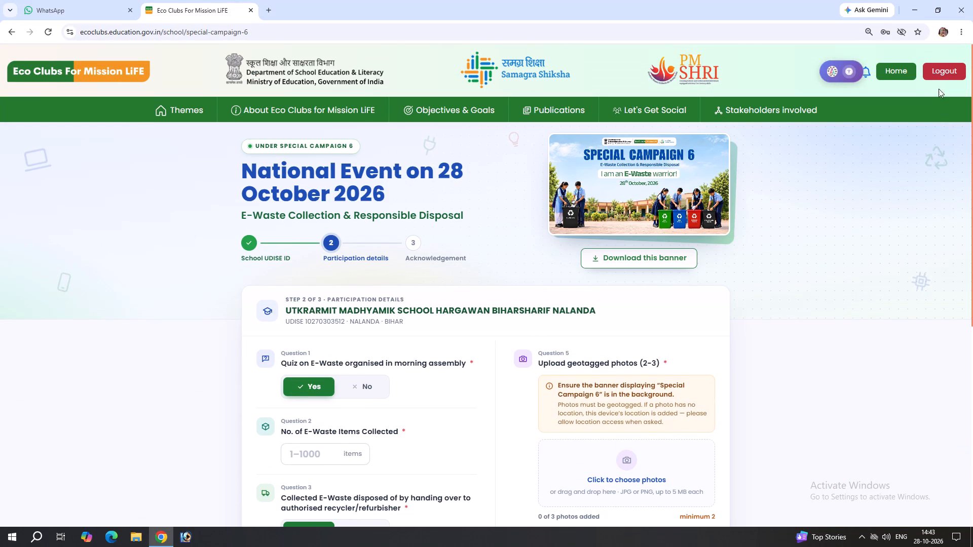
Log out of the current account on the Eco Clubs portal.
{"action": "left_click", "coordinate": [939, 72]}
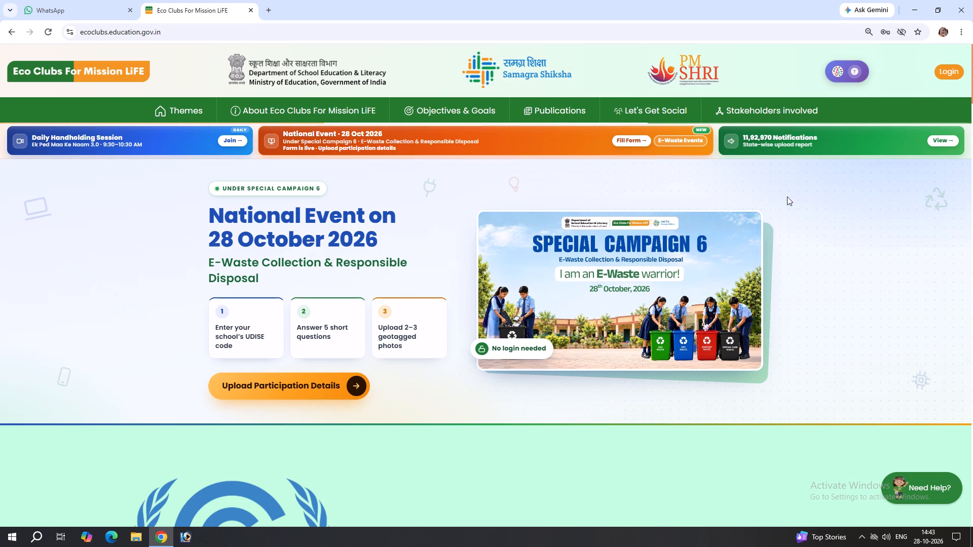
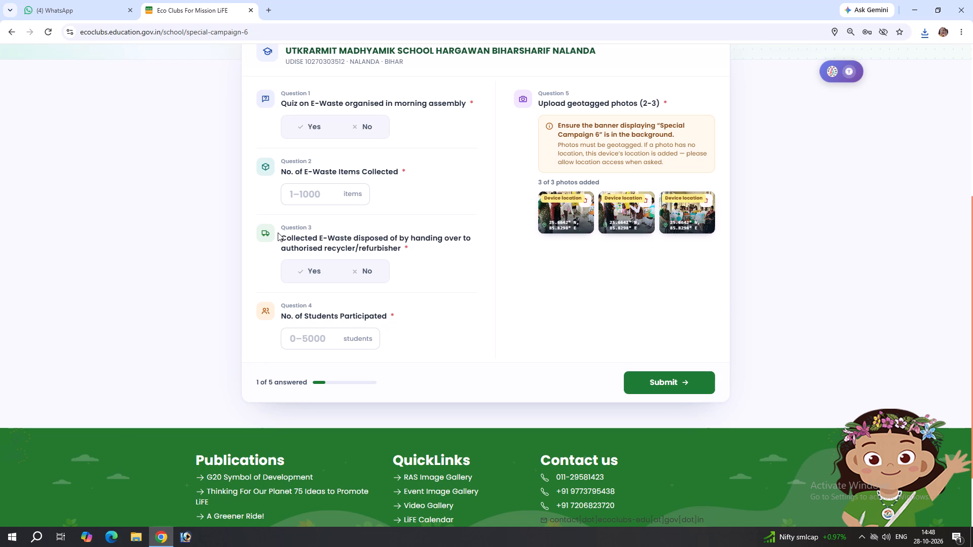
Answer Yes to Question 1, on whether the E-Waste quiz was organised in the morning assembly.
{"action": "left_click", "coordinate": [313, 128]}
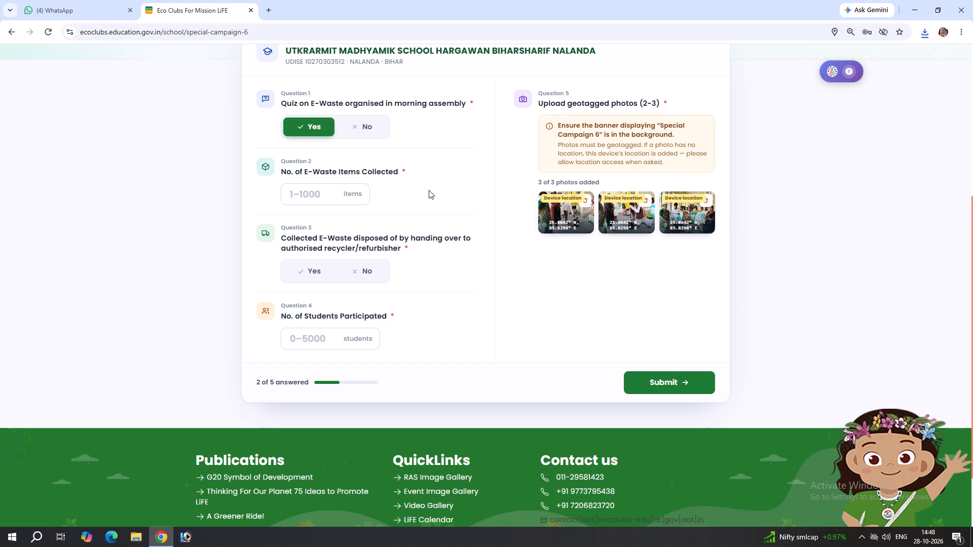
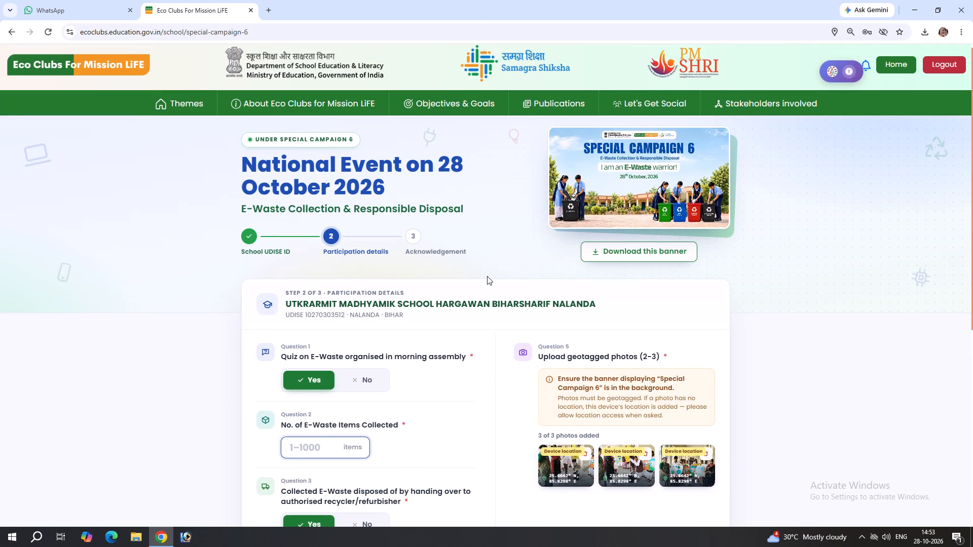
Enter 16 as the number of E-Waste items collected in Question 2.
{"action": "scroll", "coordinate": [479, 302], "scroll_direction": "down", "scroll_amount": 3}
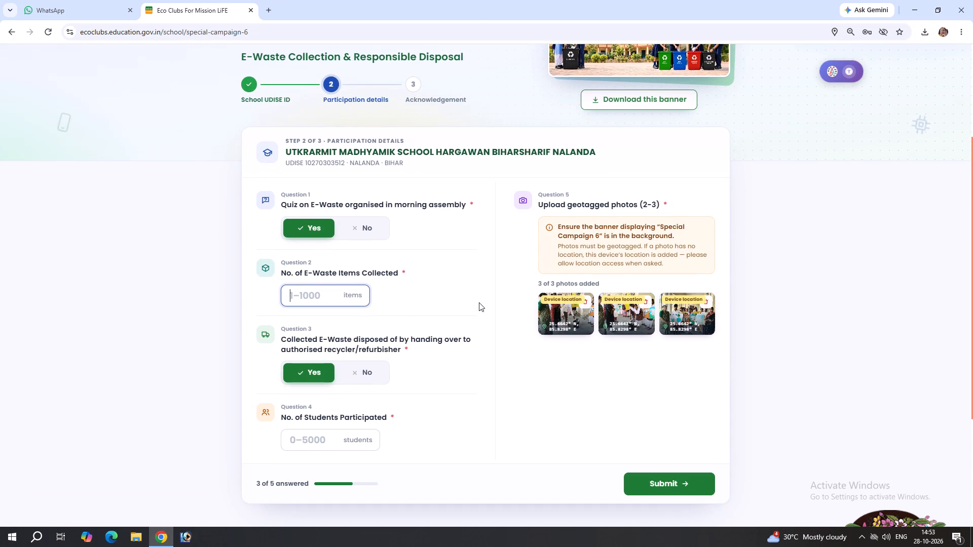
{"action": "key", "text": "1"}
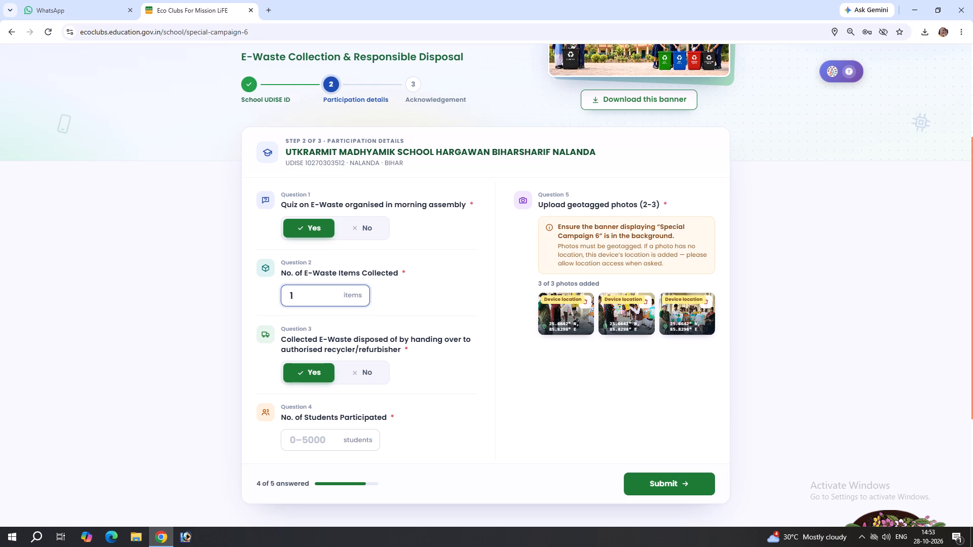
{"action": "key", "text": "6"}
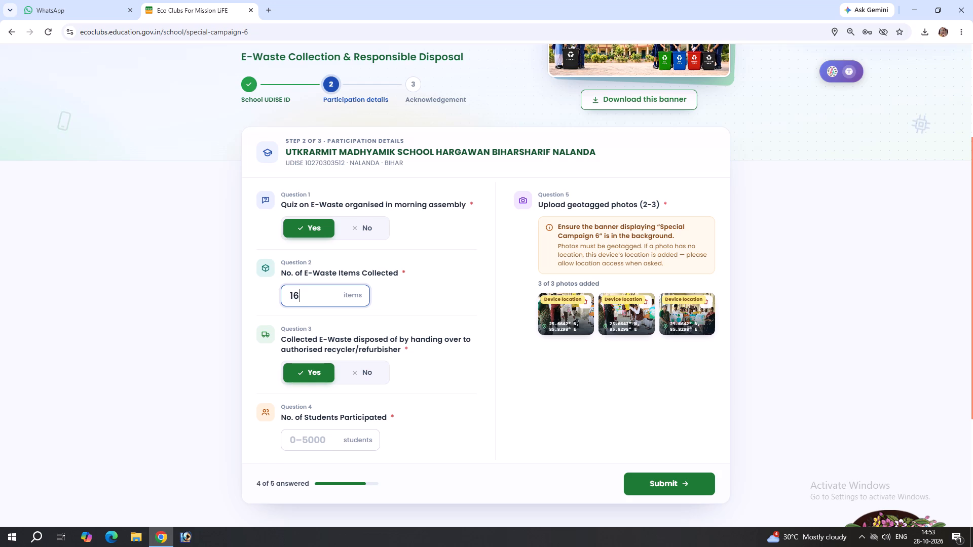
Enter 90 as the number of students participated in Question 4.
{"action": "left_click", "coordinate": [292, 439]}
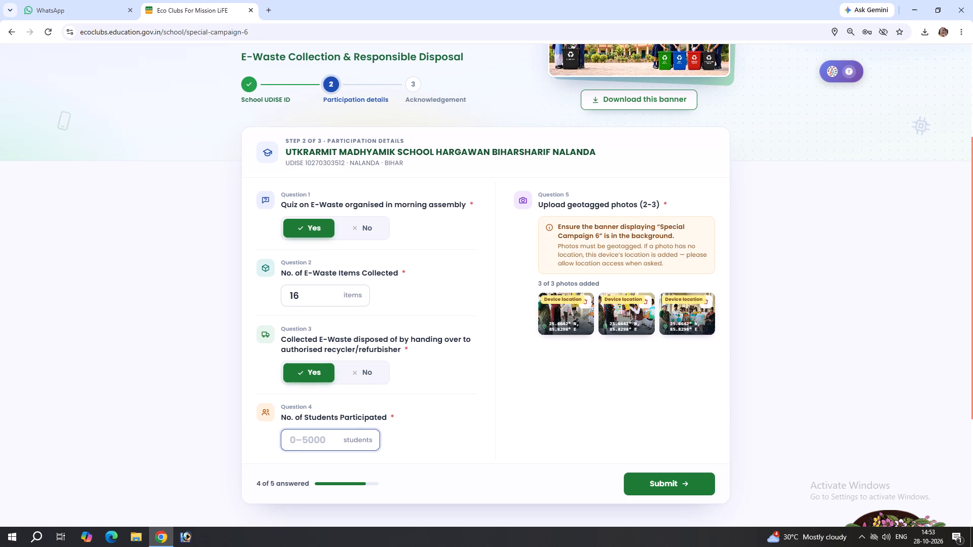
{"action": "key", "text": "1"}
{"action": "key", "text": "BackSpace"}
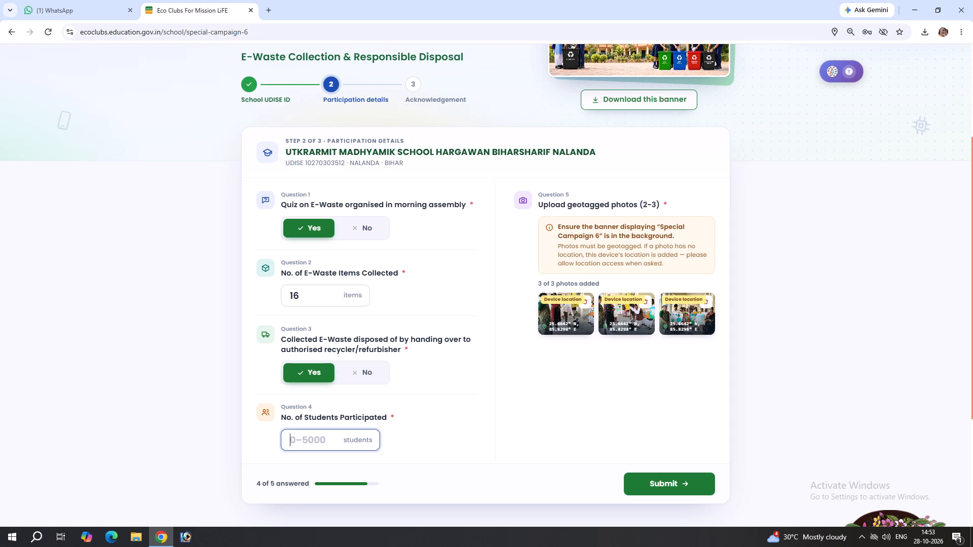
{"action": "key", "text": "9"}
{"action": "key", "text": "0"}
Submit the completed participation details for the E-Waste event.
{"action": "scroll", "coordinate": [515, 411], "scroll_direction": "down", "scroll_amount": 2}
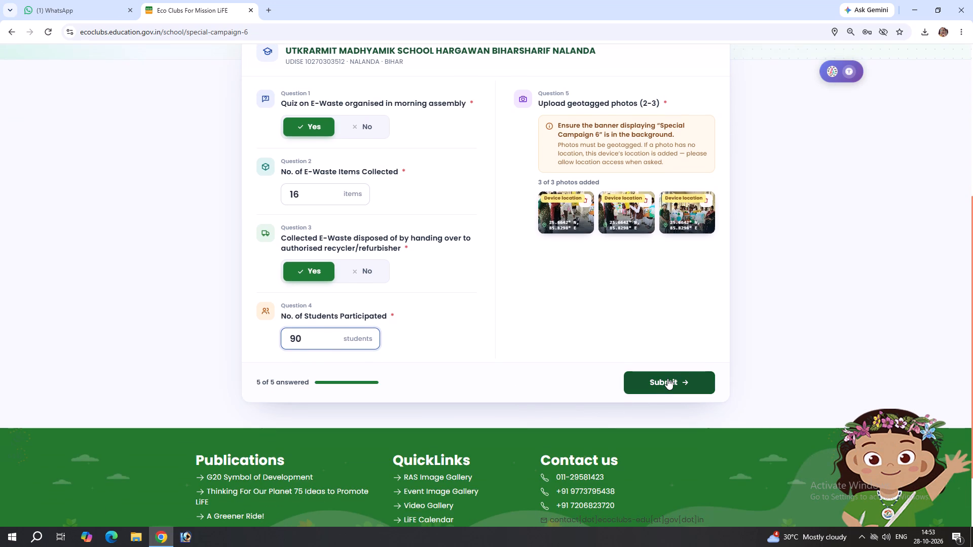
{"action": "left_click", "coordinate": [667, 378]}
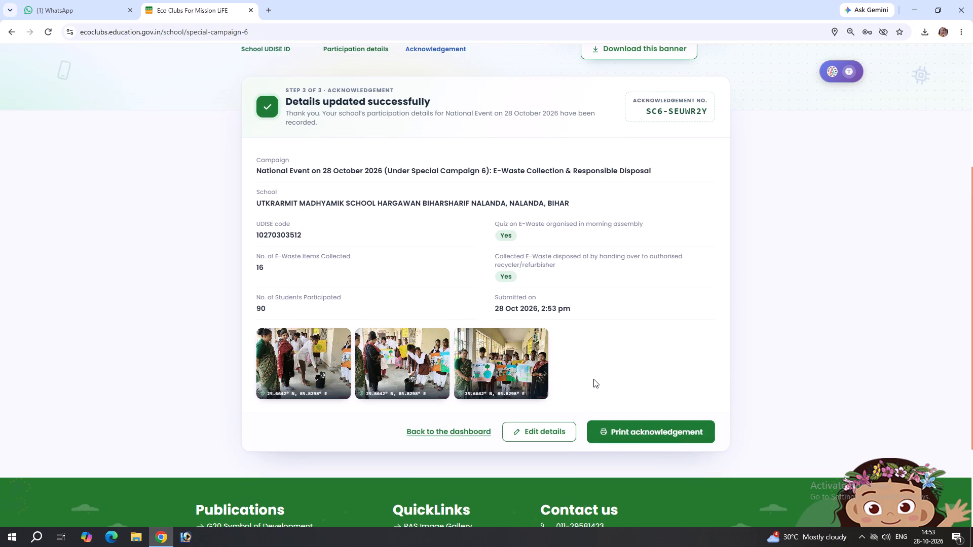
Print the acknowledgement to a PDF file in the Downloads folder, keeping the suggested file name.
{"action": "left_click", "coordinate": [644, 425]}
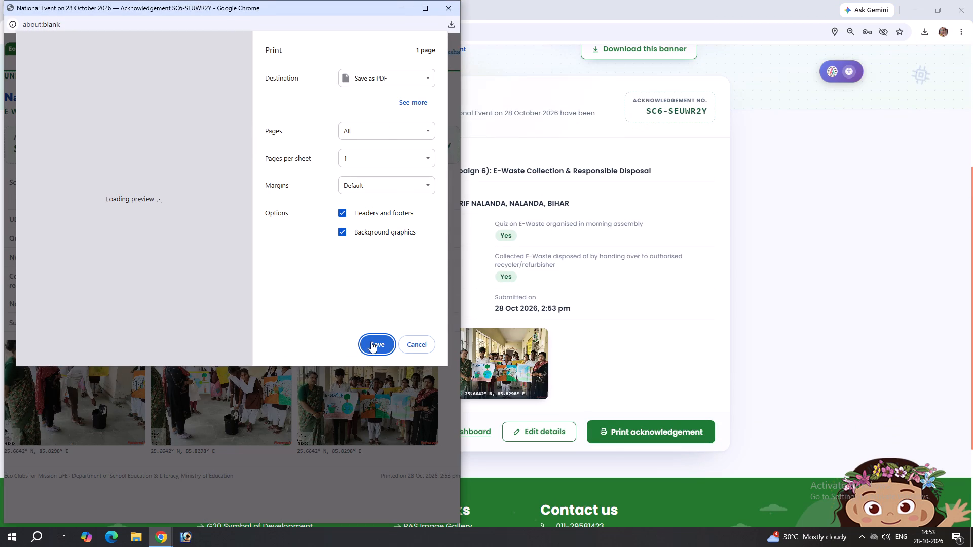
{"action": "left_click", "coordinate": [371, 342]}
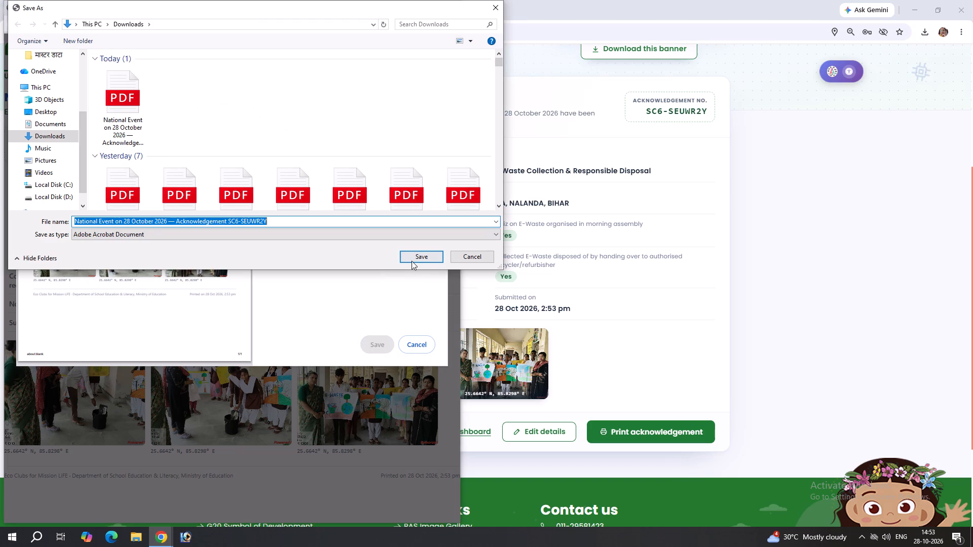
{"action": "left_click", "coordinate": [417, 258]}
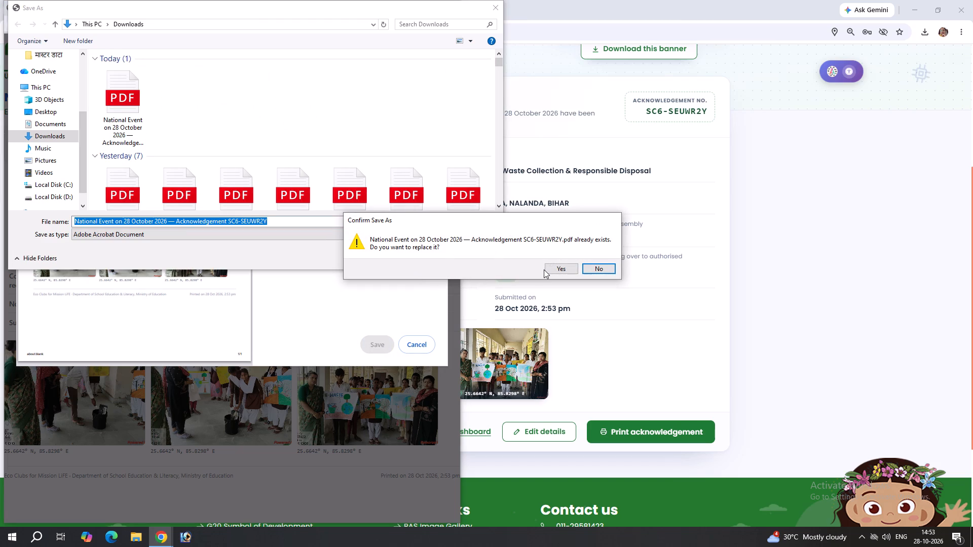
Decline overwriting the existing acknowledgement PDF and append HARGAWAN in capitals to the end of the suggested file name.
{"action": "left_click", "coordinate": [586, 266]}
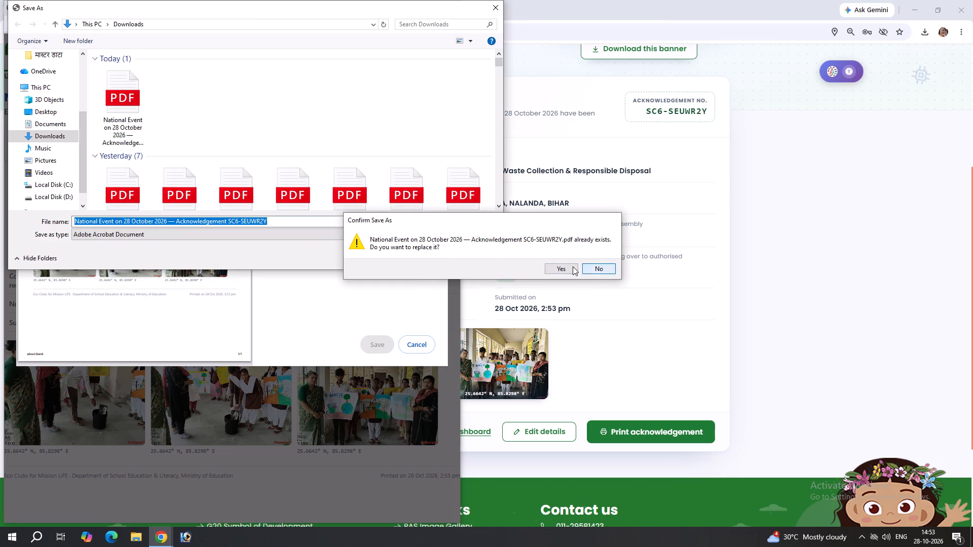
{"action": "left_click", "coordinate": [287, 222]}
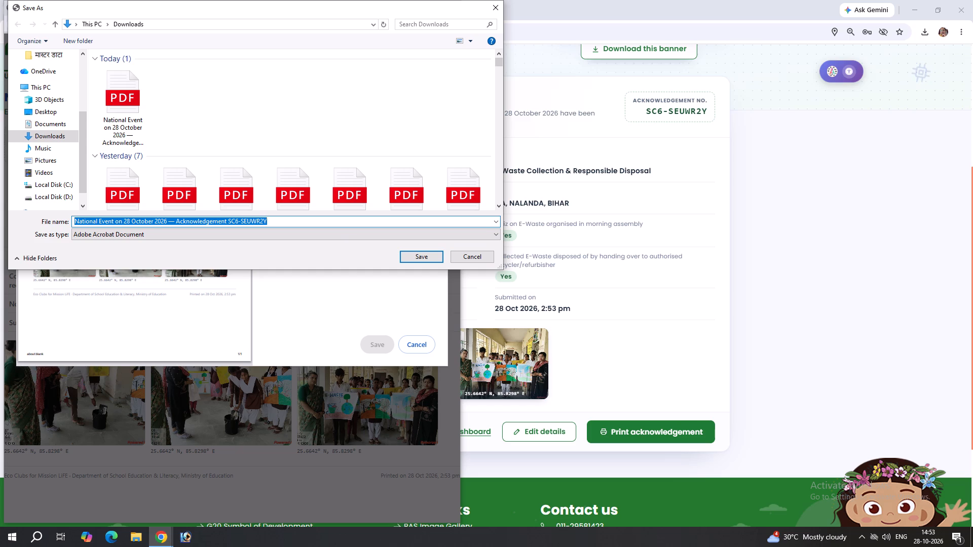
{"action": "key", "text": "Right"}
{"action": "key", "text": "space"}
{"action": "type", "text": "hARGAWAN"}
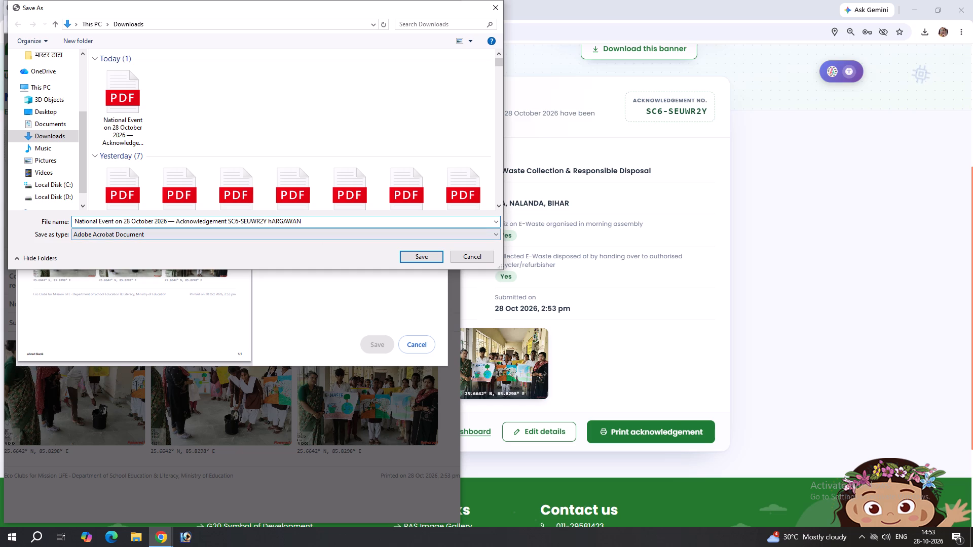
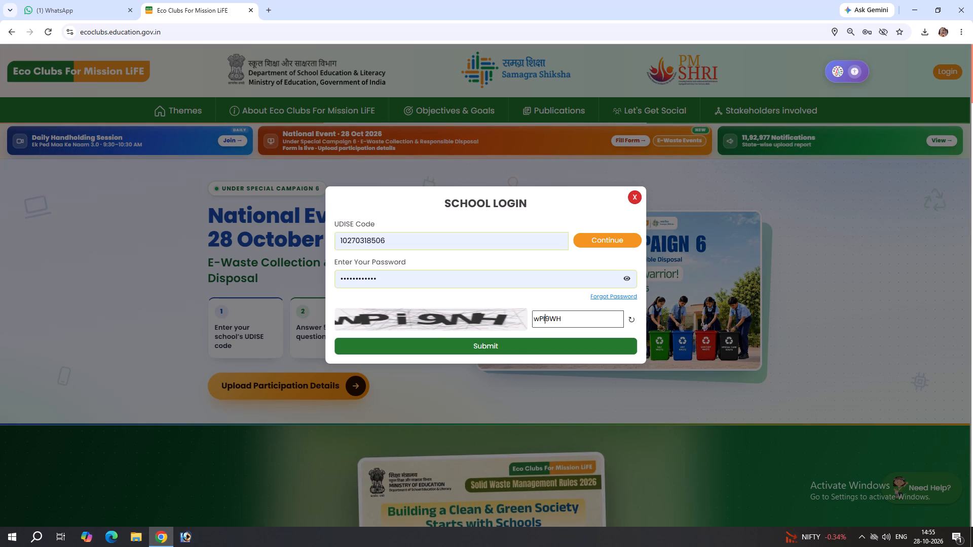
Correct the third character of the captcha to match the image and submit the school login.
{"action": "key", "text": "BackSpace"}
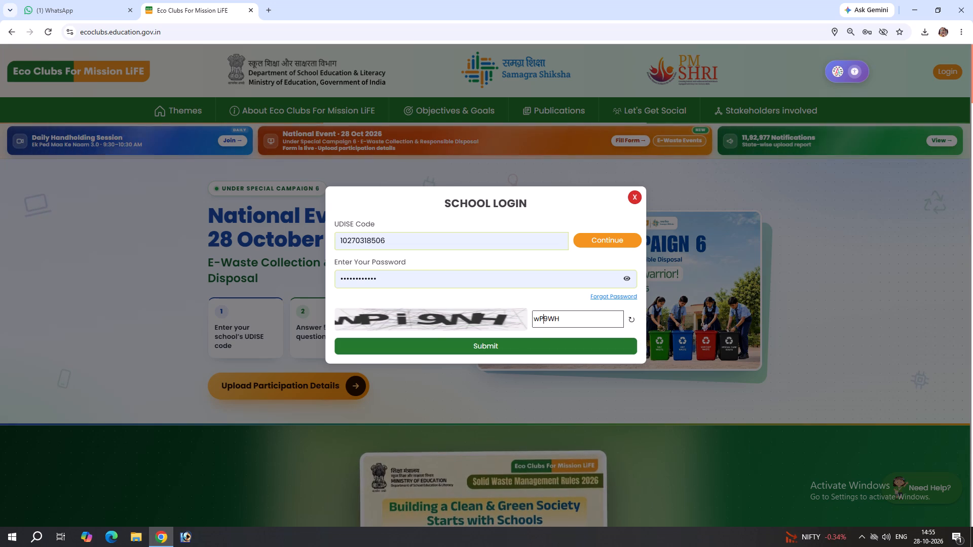
{"action": "key", "text": "shift+i"}
{"action": "left_click", "coordinate": [509, 341]}
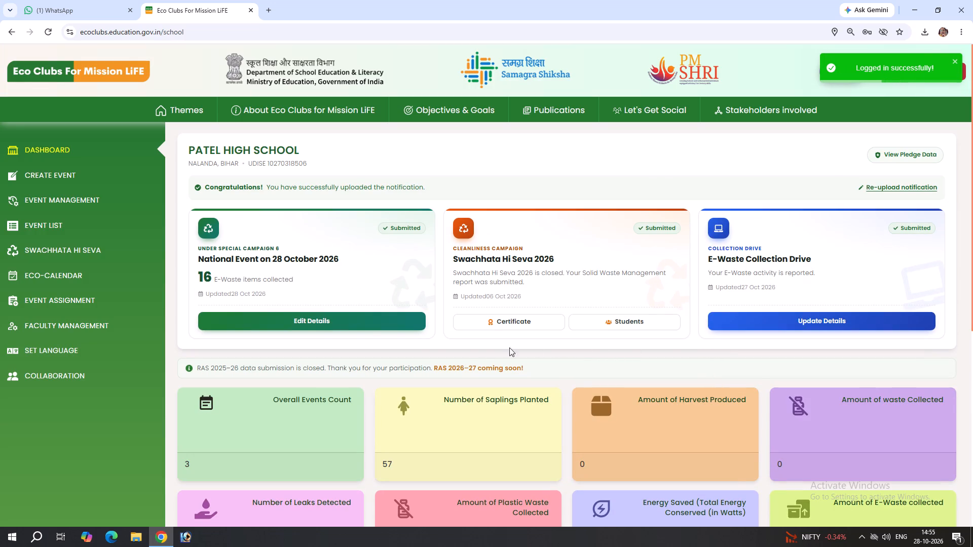
Open the National Event on 28 October 2026 participation details for editing and reload the page for the logged-in school.
{"action": "left_click", "coordinate": [317, 319]}
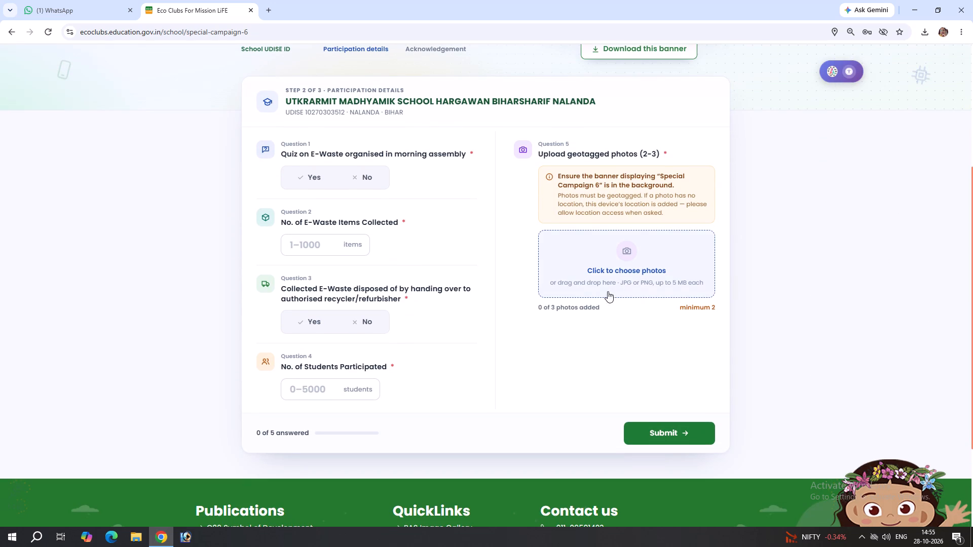
{"action": "scroll", "coordinate": [577, 335], "scroll_direction": "up", "scroll_amount": 1}
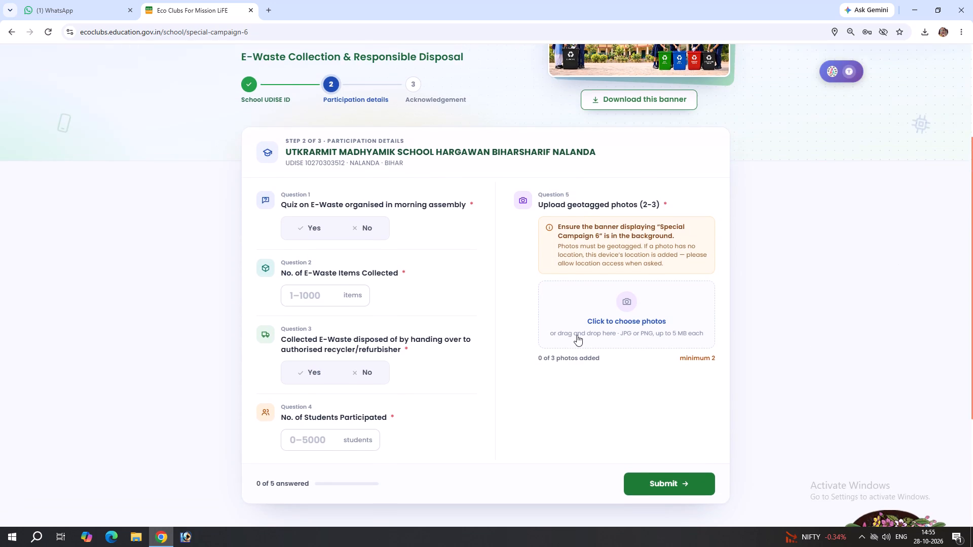
{"action": "scroll", "coordinate": [577, 335], "scroll_direction": "up", "scroll_amount": 4}
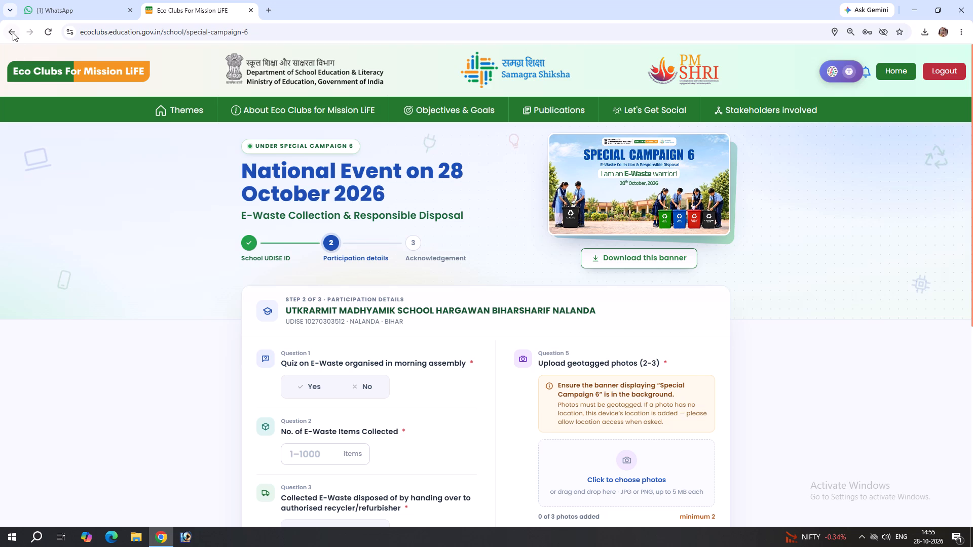
{"action": "left_click", "coordinate": [47, 31]}
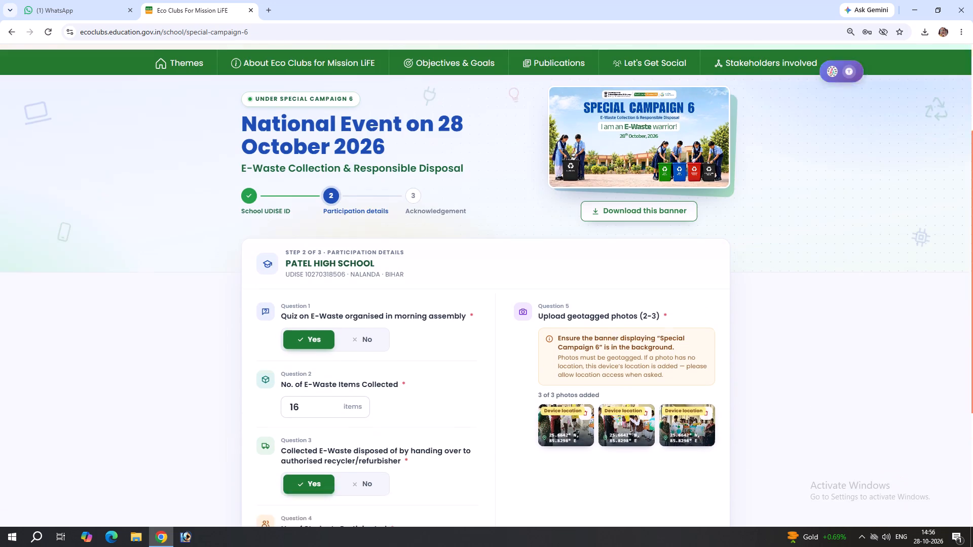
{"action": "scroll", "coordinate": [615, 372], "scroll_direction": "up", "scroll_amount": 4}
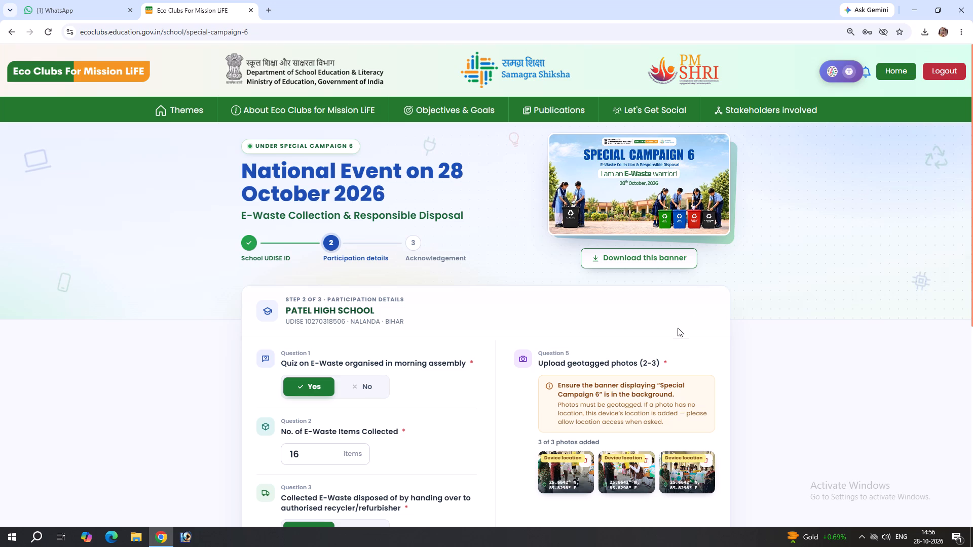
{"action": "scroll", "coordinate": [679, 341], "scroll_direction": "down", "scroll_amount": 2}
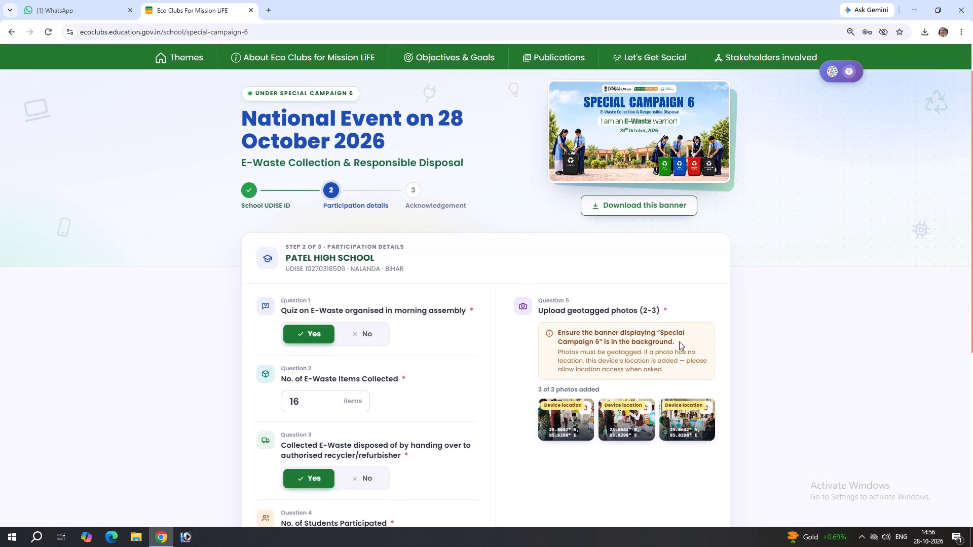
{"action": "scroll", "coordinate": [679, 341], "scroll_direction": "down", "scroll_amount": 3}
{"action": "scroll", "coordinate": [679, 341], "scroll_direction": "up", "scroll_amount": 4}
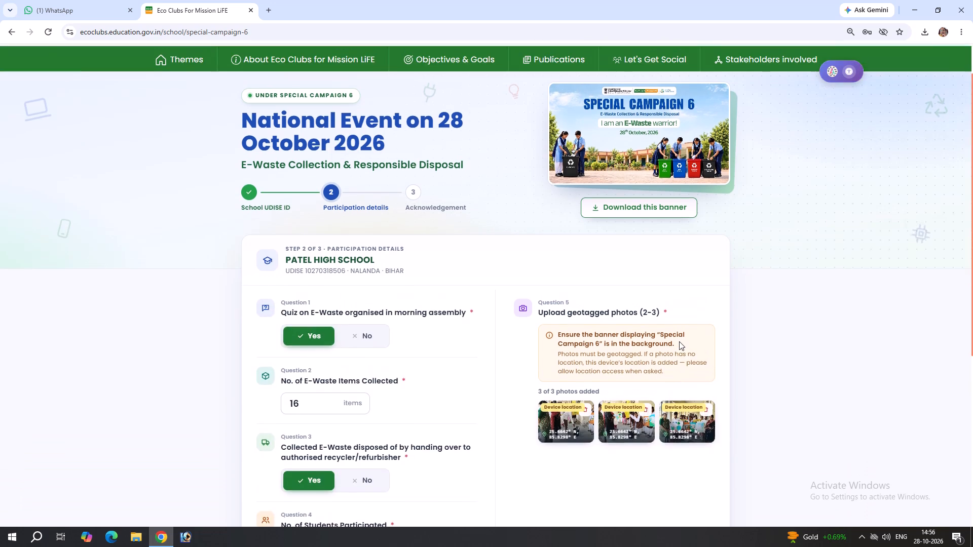
Review the participation details of Patel High School and log out of its account.
{"action": "scroll", "coordinate": [679, 341], "scroll_direction": "up", "scroll_amount": 3}
{"action": "scroll", "coordinate": [679, 341], "scroll_direction": "down", "scroll_amount": 4}
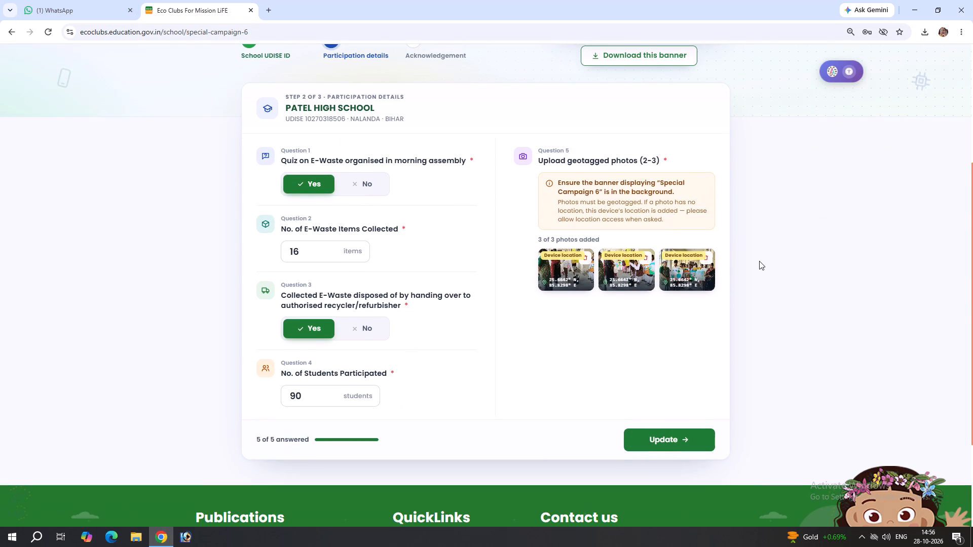
{"action": "scroll", "coordinate": [759, 261], "scroll_direction": "up", "scroll_amount": 4}
{"action": "left_click", "coordinate": [954, 68]}
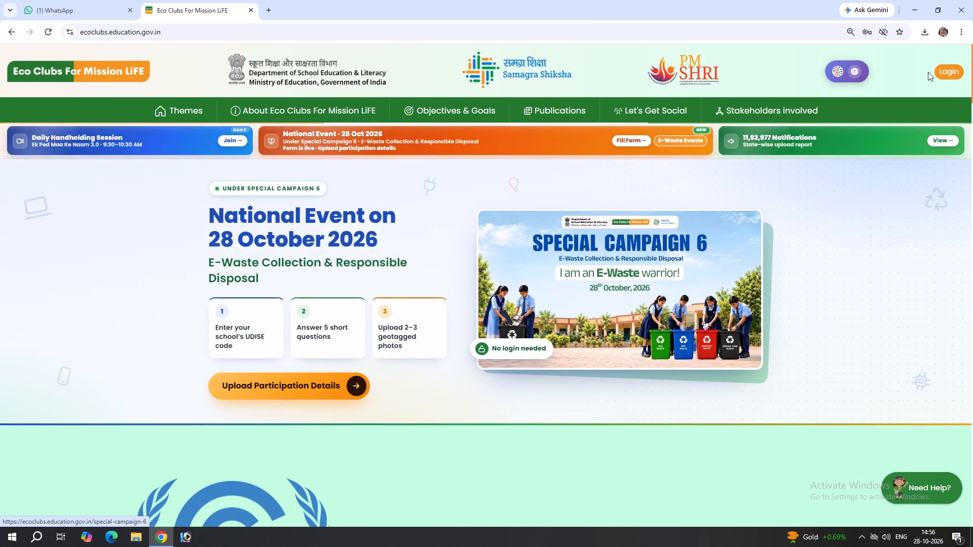
Open the school login and fill in the second saved school's UDISE code.
{"action": "left_click", "coordinate": [895, 95]}
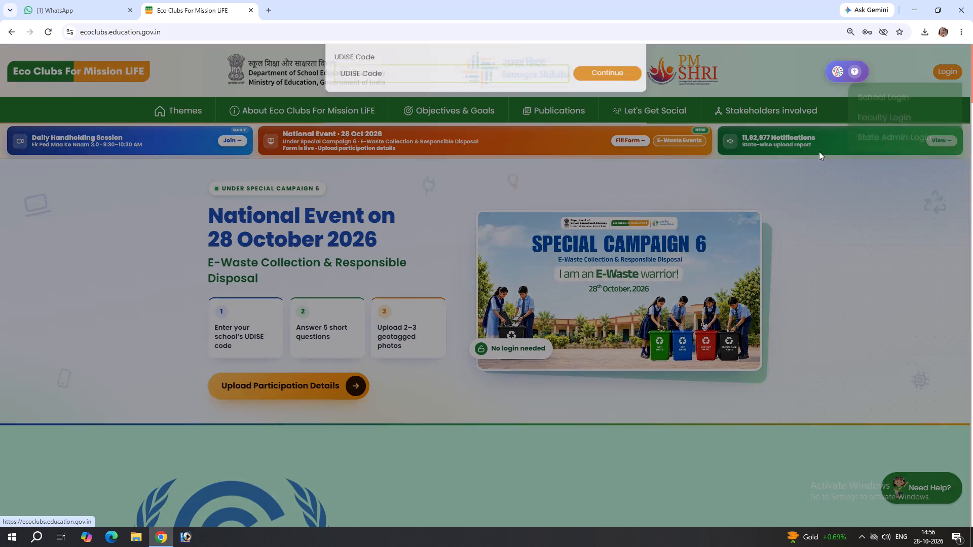
{"action": "left_click", "coordinate": [514, 291]}
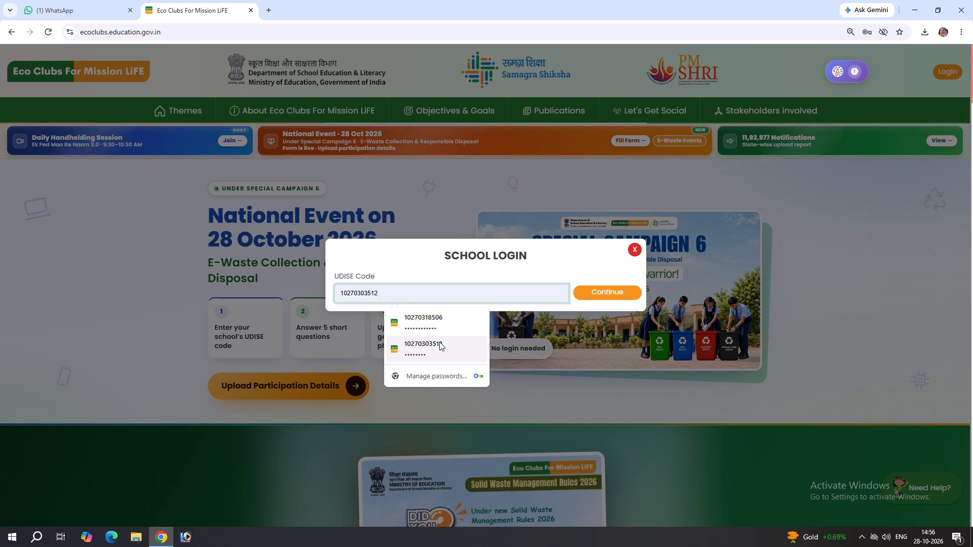
{"action": "right_click", "coordinate": [439, 342]}
{"action": "left_click", "coordinate": [433, 345]}
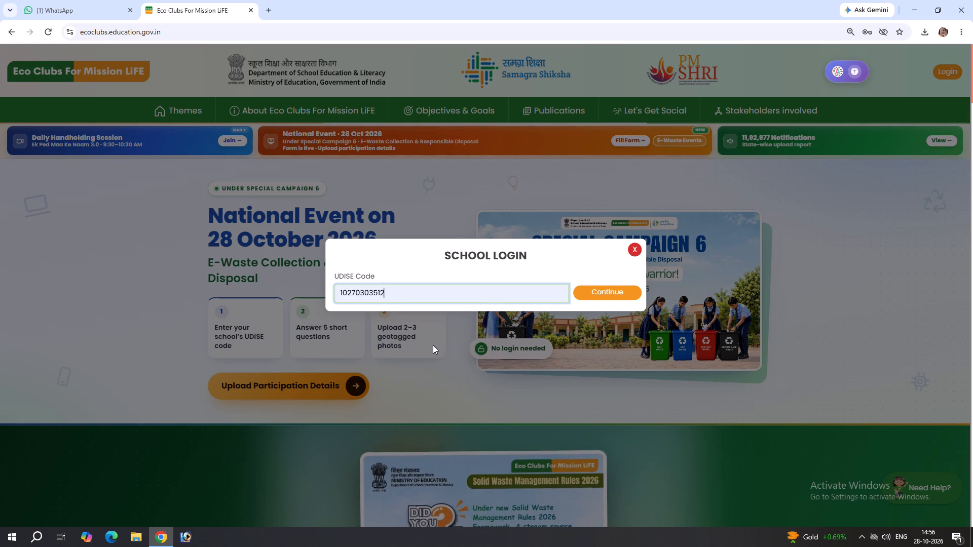
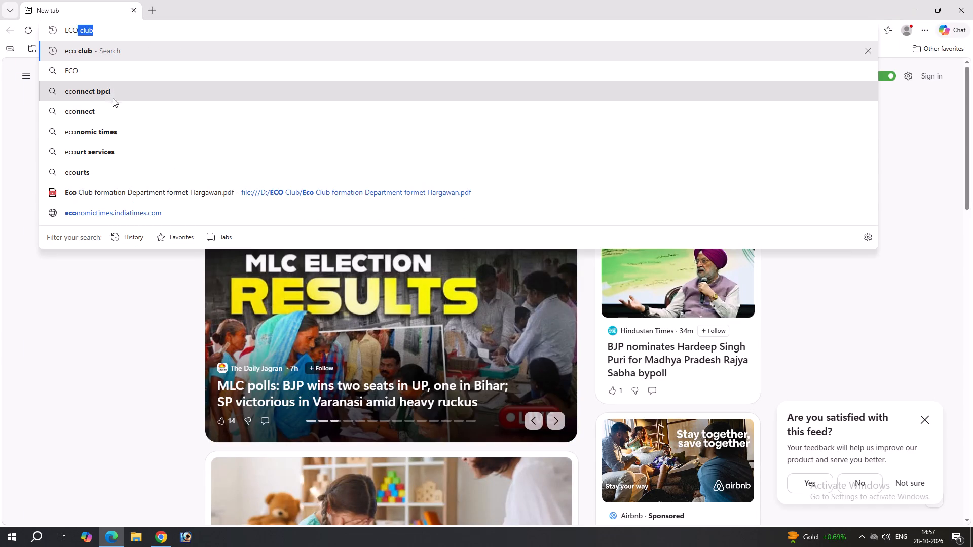
In Microsoft Edge, search the web for eco club, open the Eco Clubs For Mission LiFE site, and close the search results page.
{"action": "left_click", "coordinate": [88, 50]}
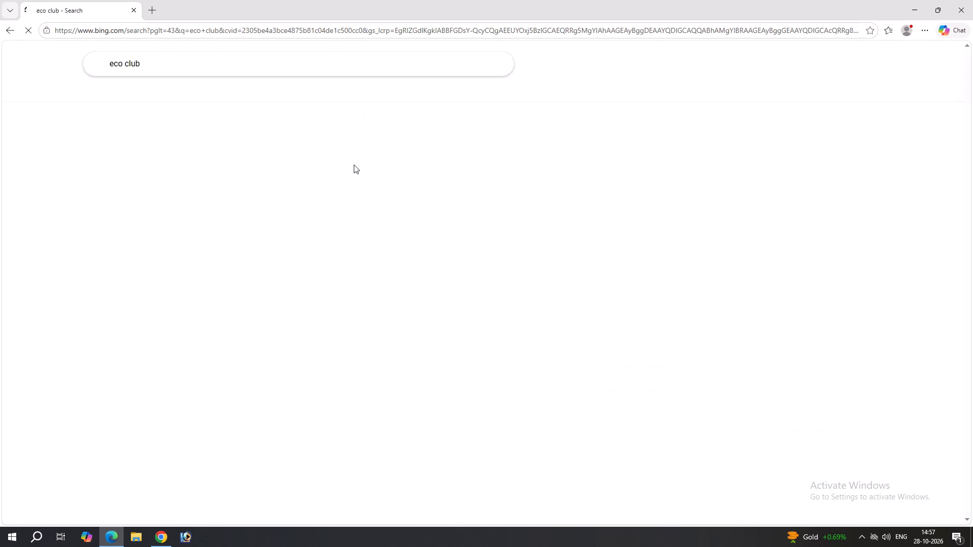
{"action": "left_click", "coordinate": [126, 170]}
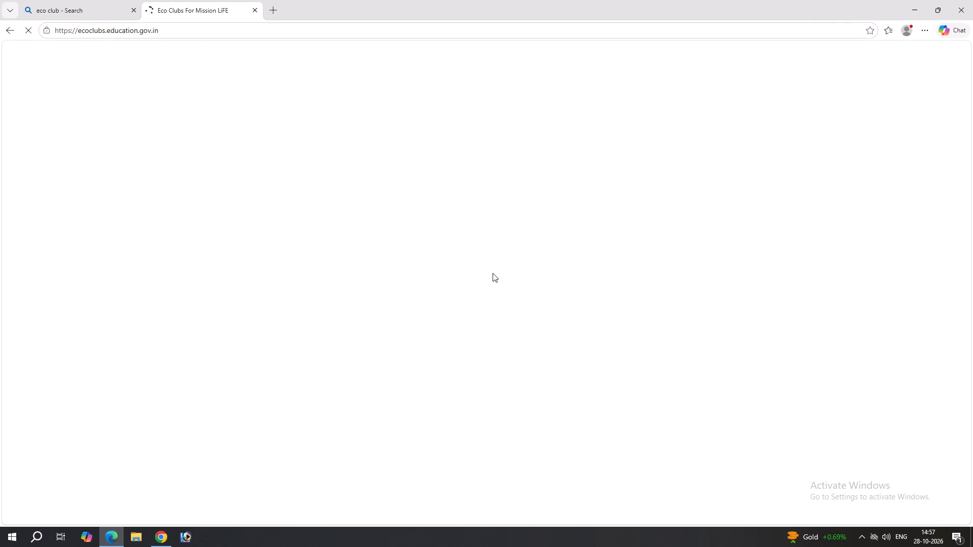
{"action": "left_click", "coordinate": [134, 10]}
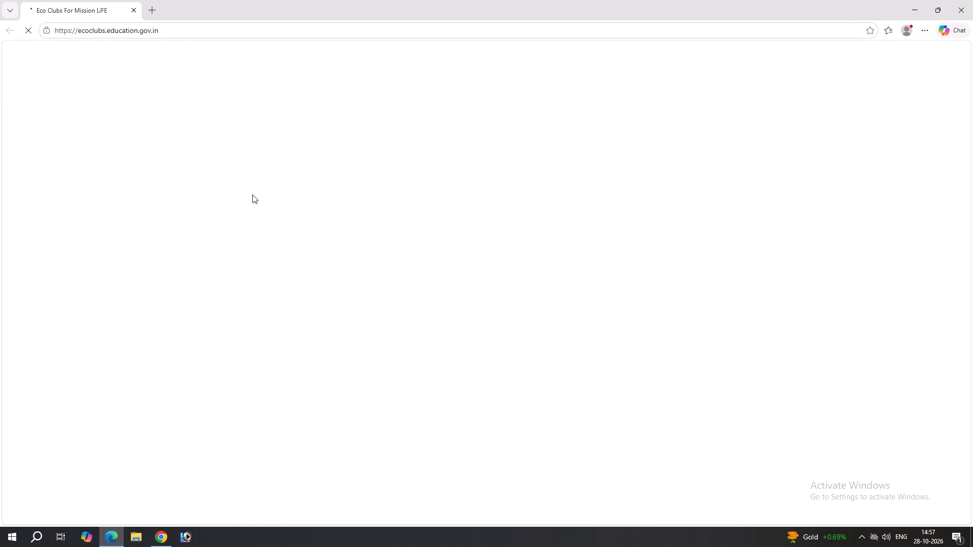
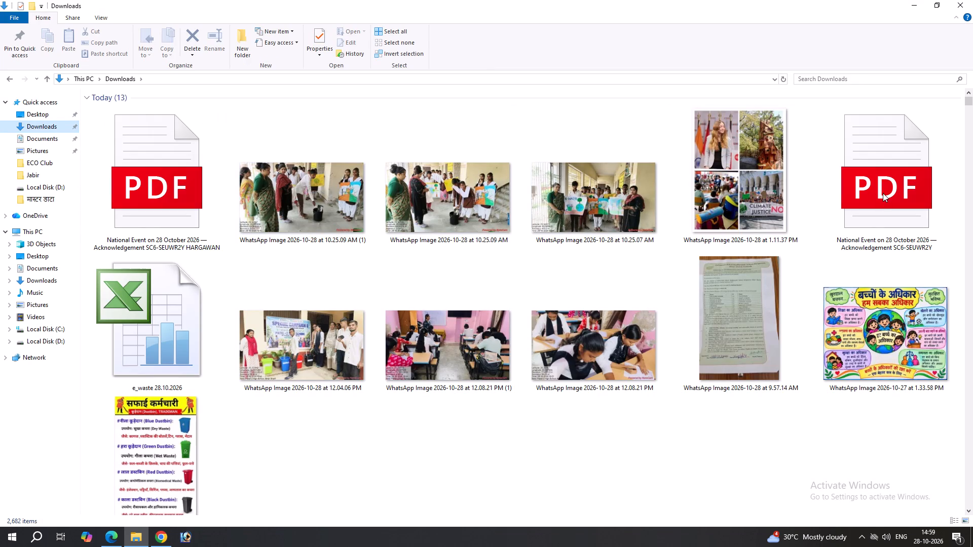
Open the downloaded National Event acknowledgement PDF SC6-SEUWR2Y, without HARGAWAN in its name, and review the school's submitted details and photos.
{"action": "double_click", "coordinate": [883, 193]}
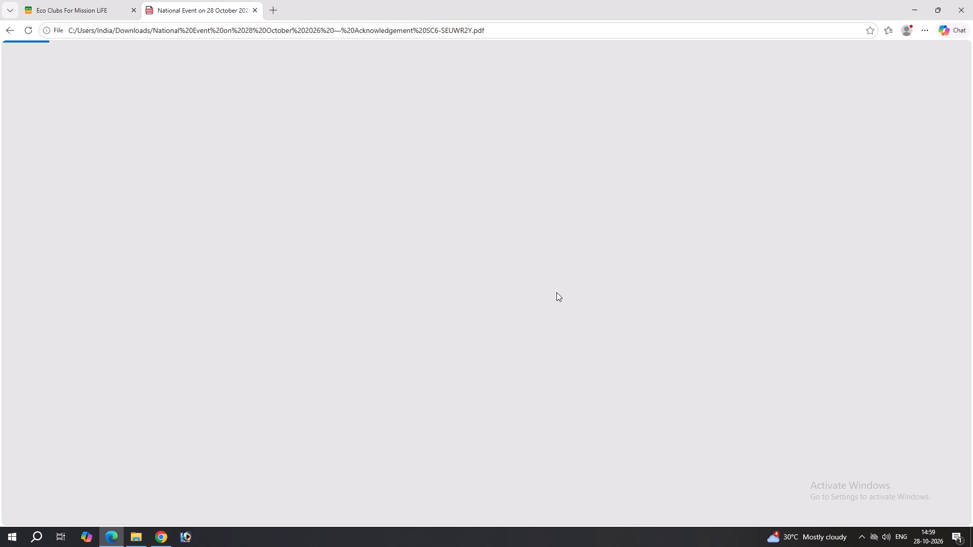
{"action": "scroll", "coordinate": [570, 298], "scroll_direction": "down", "scroll_amount": 4}
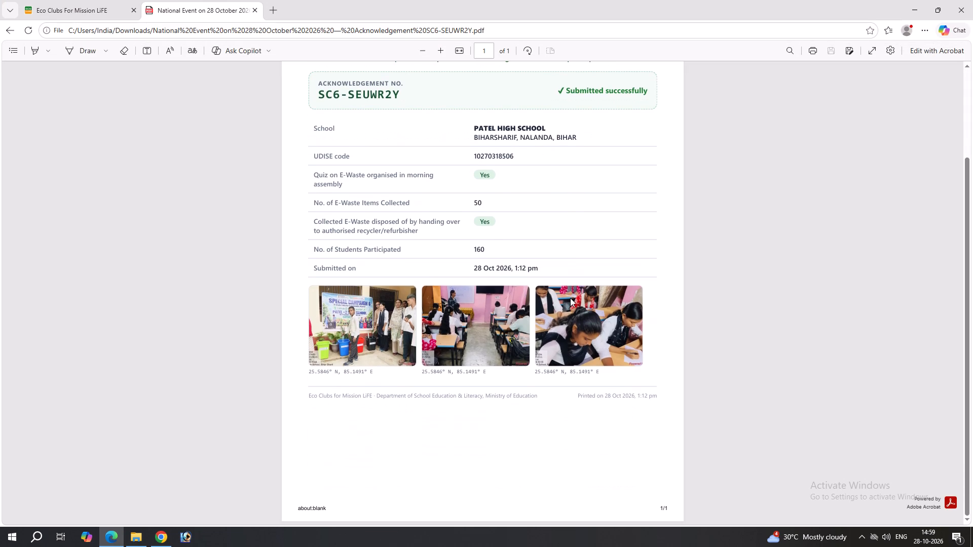
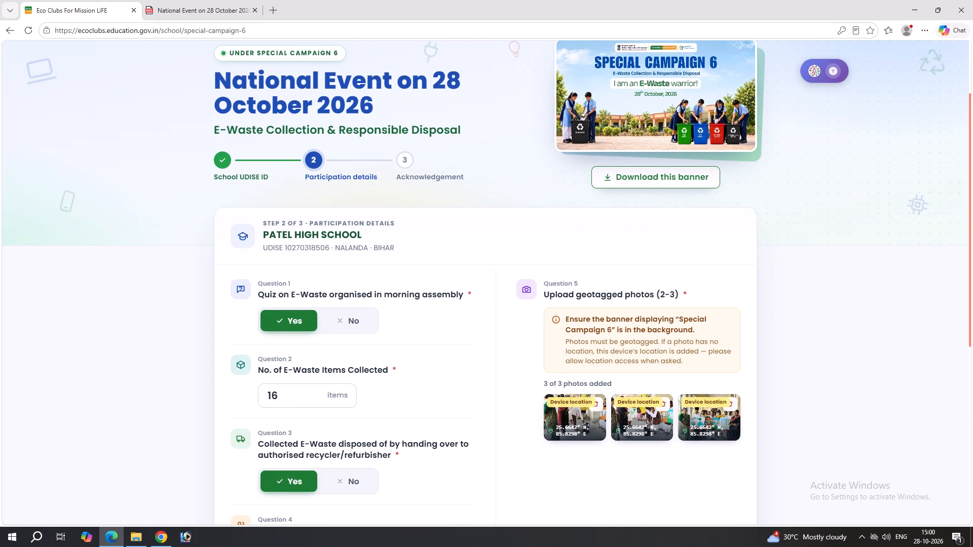
Set Patel High School's number of E-Waste items collected to 50 and number of students participated to 160.
{"action": "left_click_drag", "start_coordinate": [296, 390], "coordinate": [240, 390]}
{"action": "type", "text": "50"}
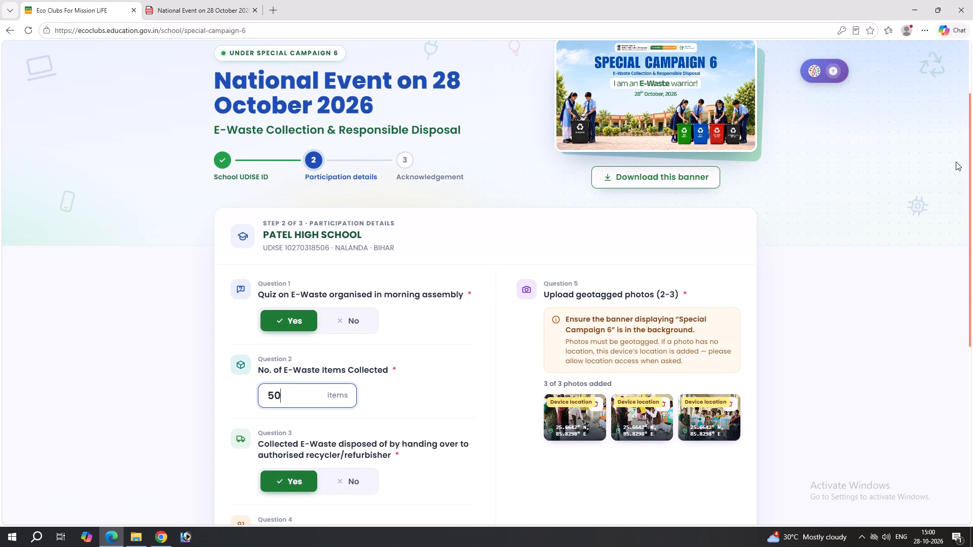
{"action": "scroll", "coordinate": [966, 246], "scroll_direction": "down", "scroll_amount": 2}
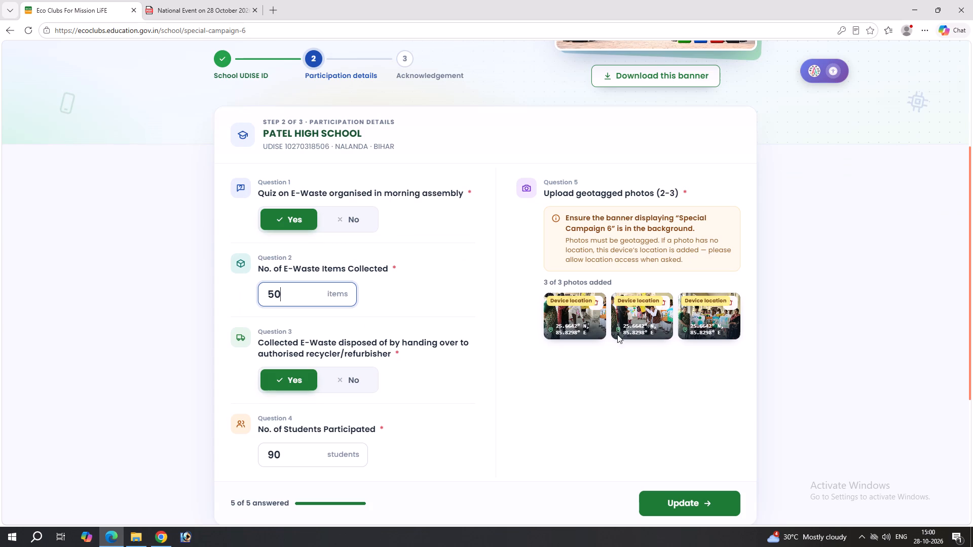
{"action": "left_click_drag", "start_coordinate": [282, 459], "coordinate": [240, 453]}
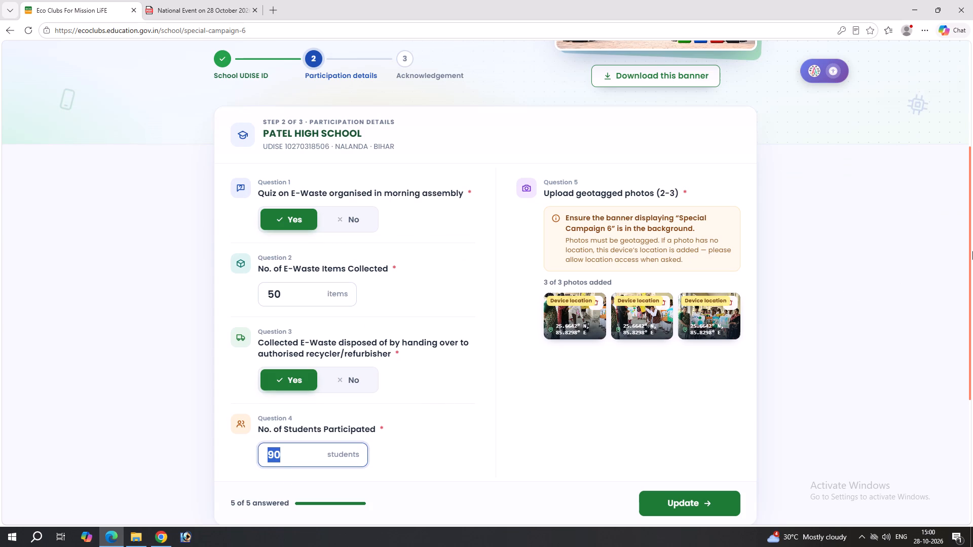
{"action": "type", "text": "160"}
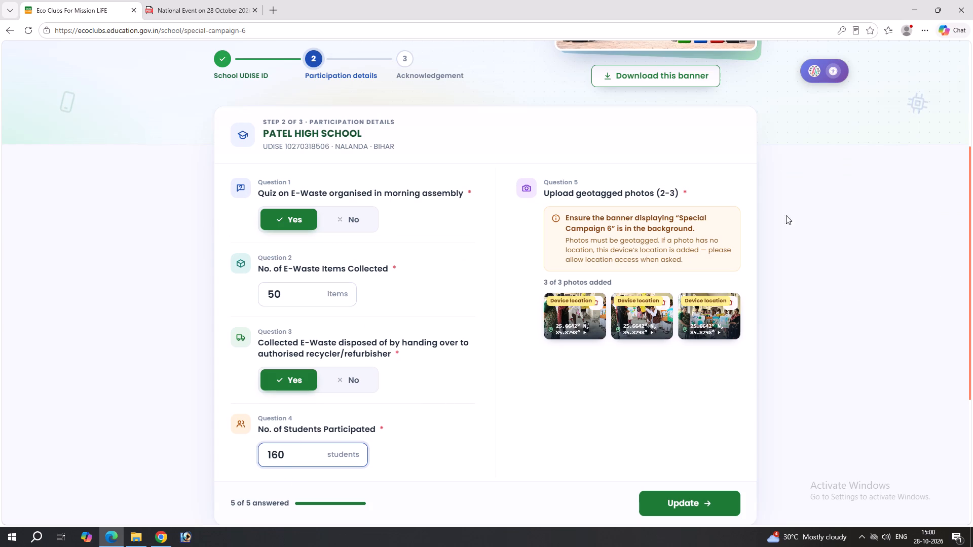
Remove all three previously added geotagged photos from Question 5.
{"action": "left_click", "coordinate": [595, 302]}
{"action": "left_click", "coordinate": [596, 303]}
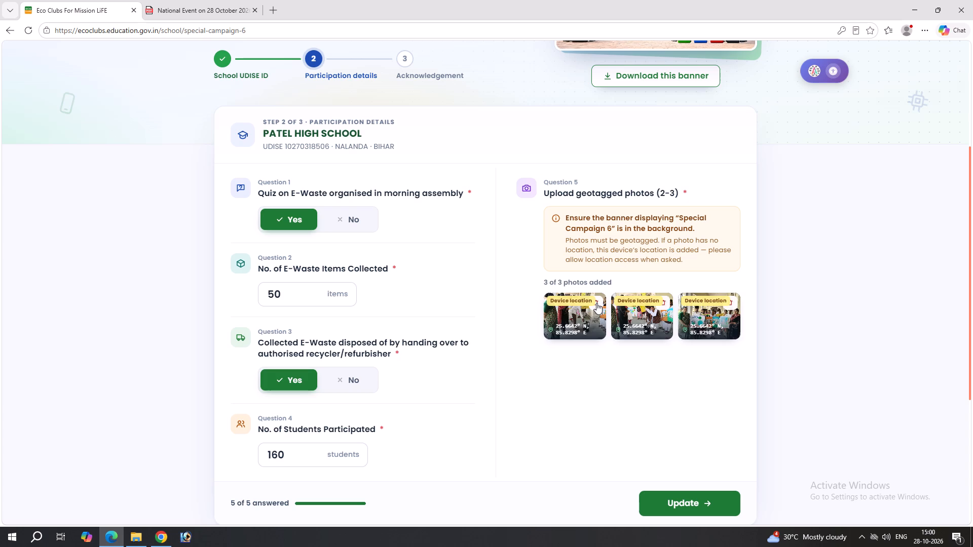
{"action": "left_click", "coordinate": [596, 386]}
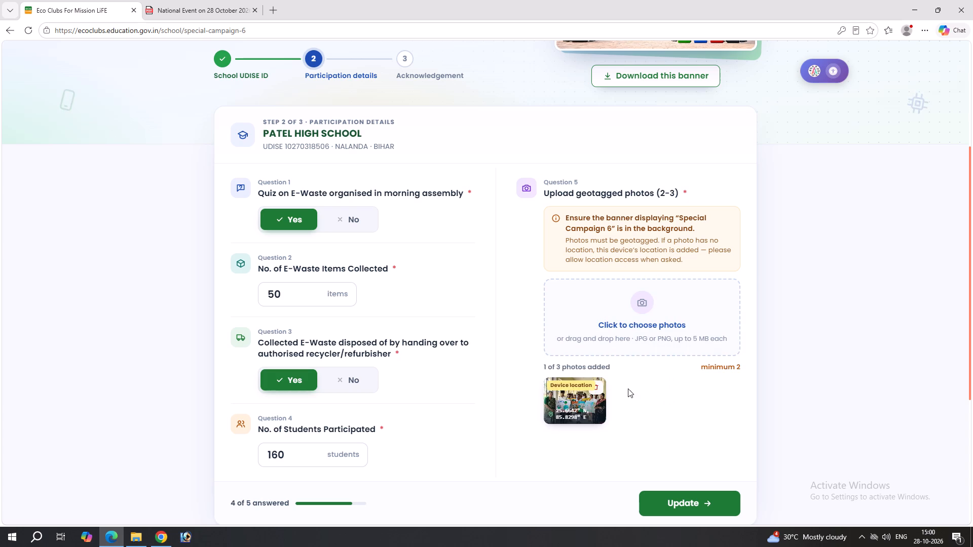
{"action": "left_click", "coordinate": [594, 387]}
{"action": "left_click", "coordinate": [598, 387]}
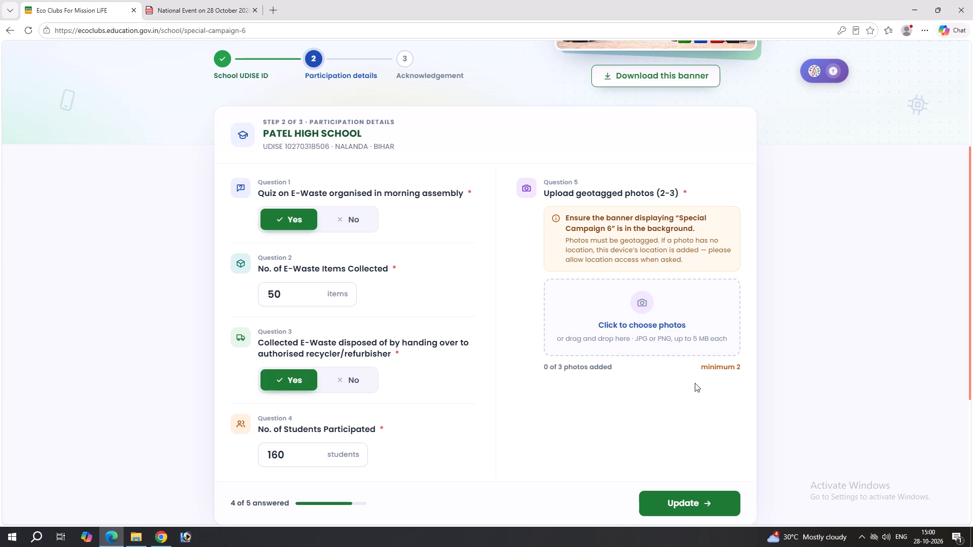
Upload WhatsApp Image 2026-10-28 at 12.04.06 PM from Downloads as a geotagged photo and allow the site location access.
{"action": "left_click", "coordinate": [643, 308]}
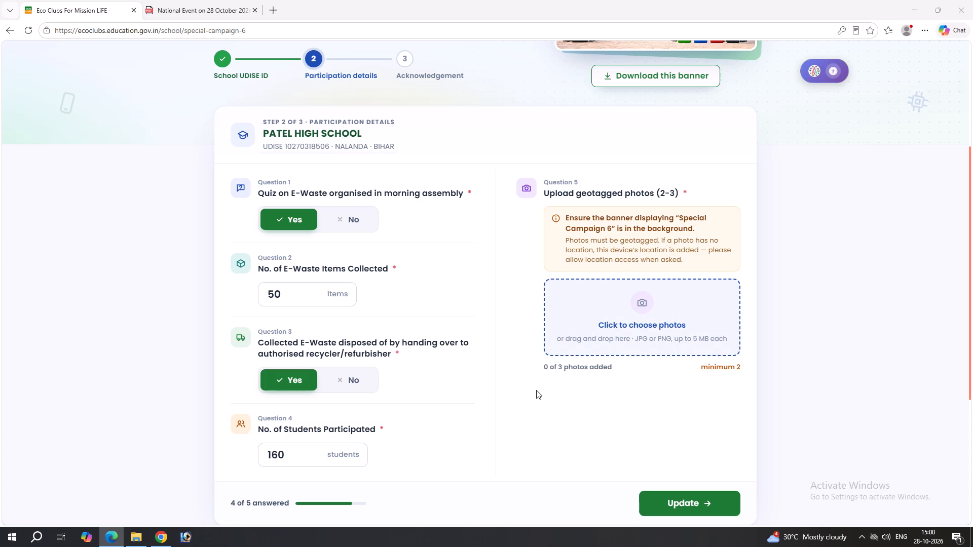
{"action": "scroll", "coordinate": [552, 279], "scroll_direction": "down", "scroll_amount": 2}
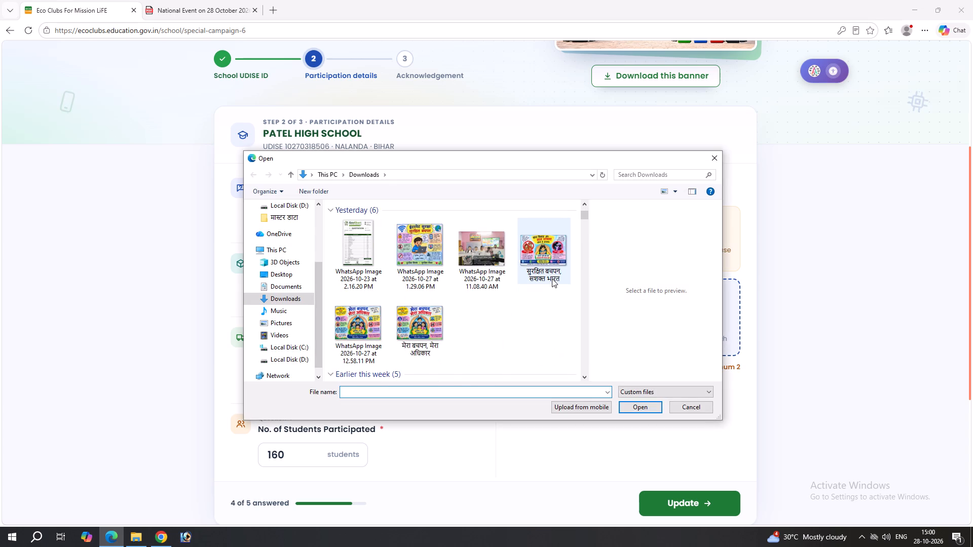
{"action": "scroll", "coordinate": [552, 279], "scroll_direction": "up", "scroll_amount": 2}
{"action": "scroll", "coordinate": [552, 279], "scroll_direction": "down", "scroll_amount": 2}
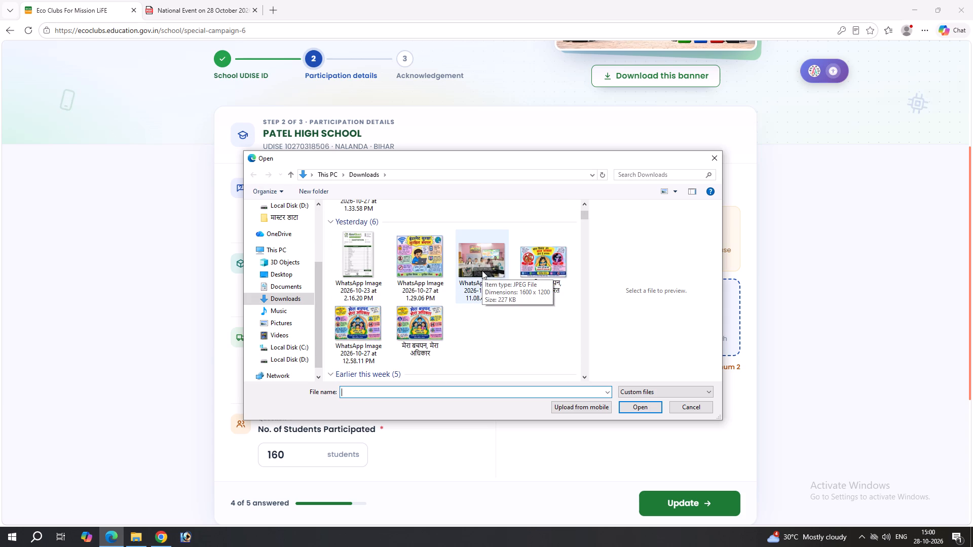
{"action": "scroll", "coordinate": [482, 270], "scroll_direction": "up", "scroll_amount": 1}
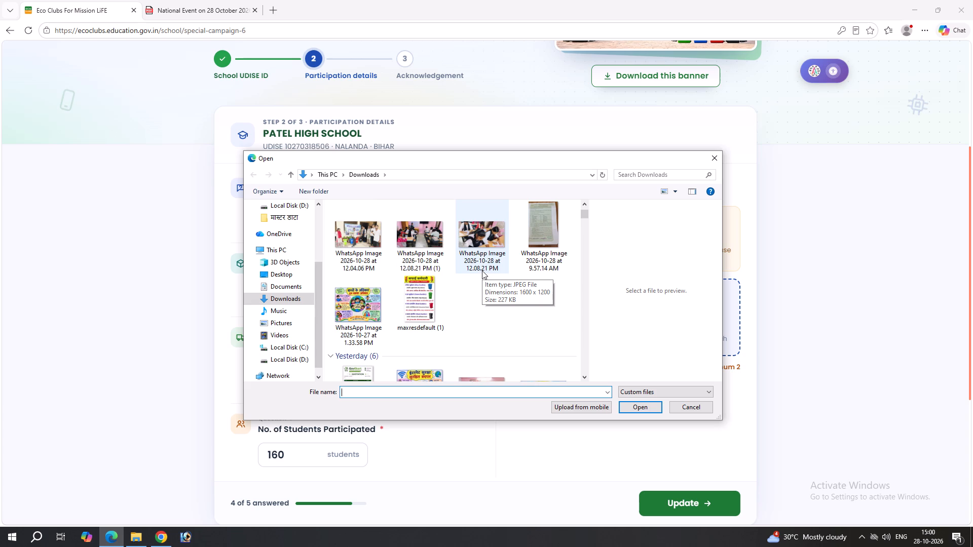
{"action": "double_click", "coordinate": [370, 245]}
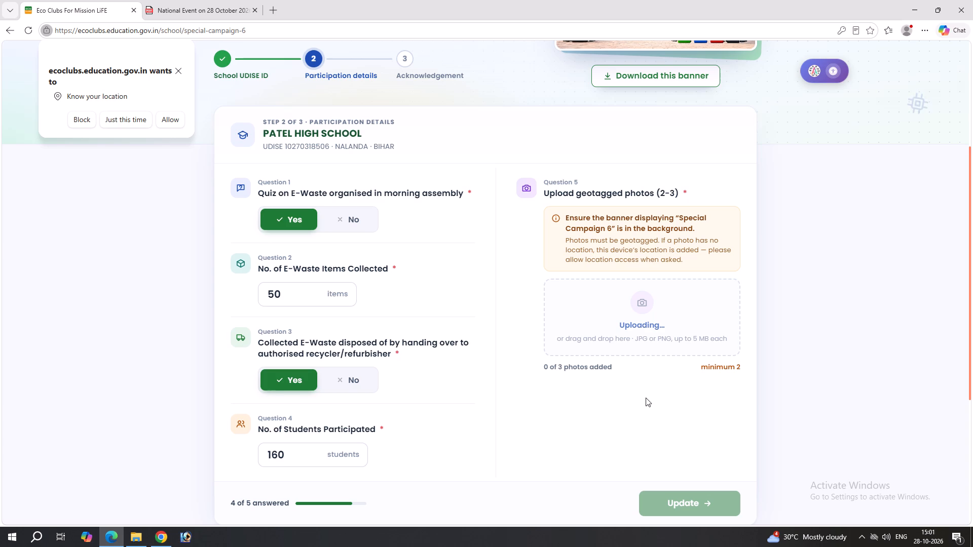
{"action": "left_click", "coordinate": [173, 117]}
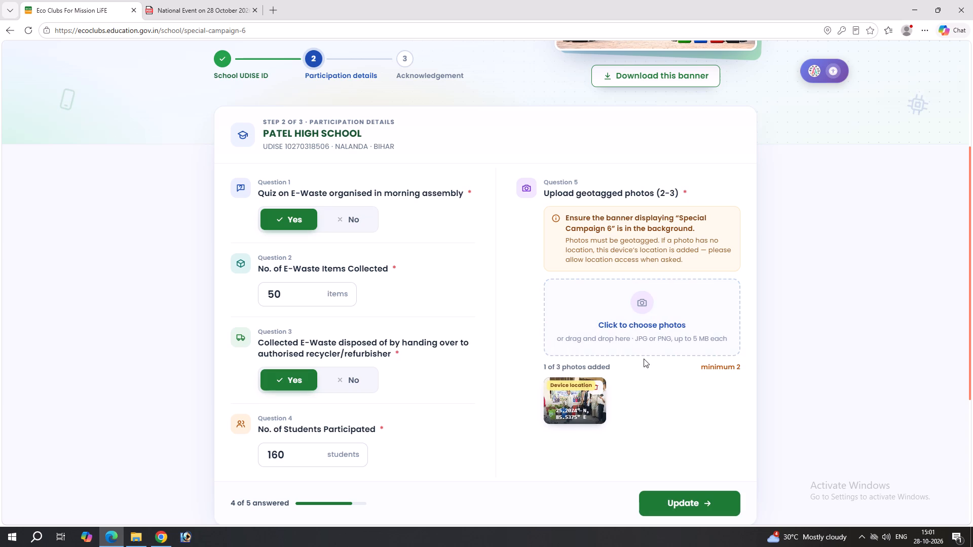
Add WhatsApp Image 2026-10-27 at 11.08.40 AM from Downloads as another geotagged photo.
{"action": "left_click", "coordinate": [635, 329]}
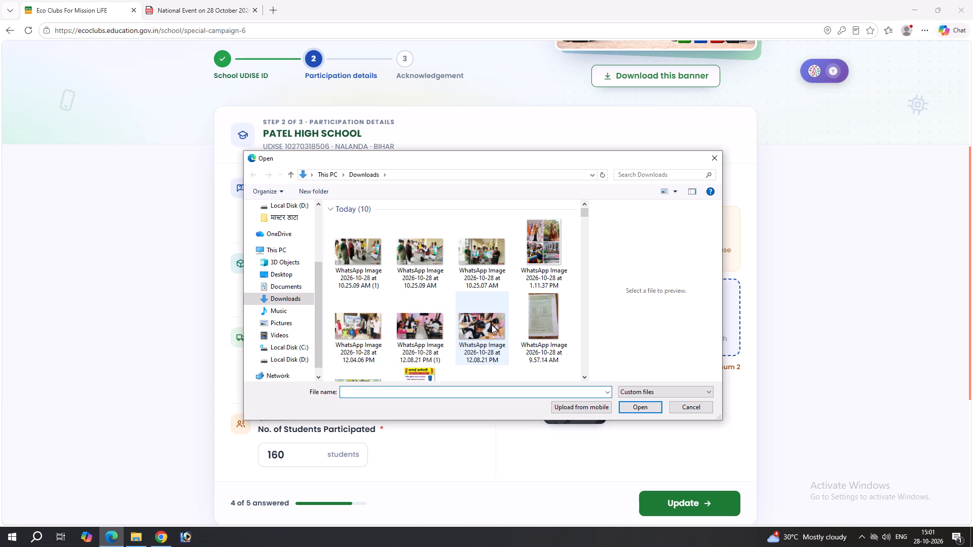
{"action": "scroll", "coordinate": [464, 323], "scroll_direction": "down", "scroll_amount": 2}
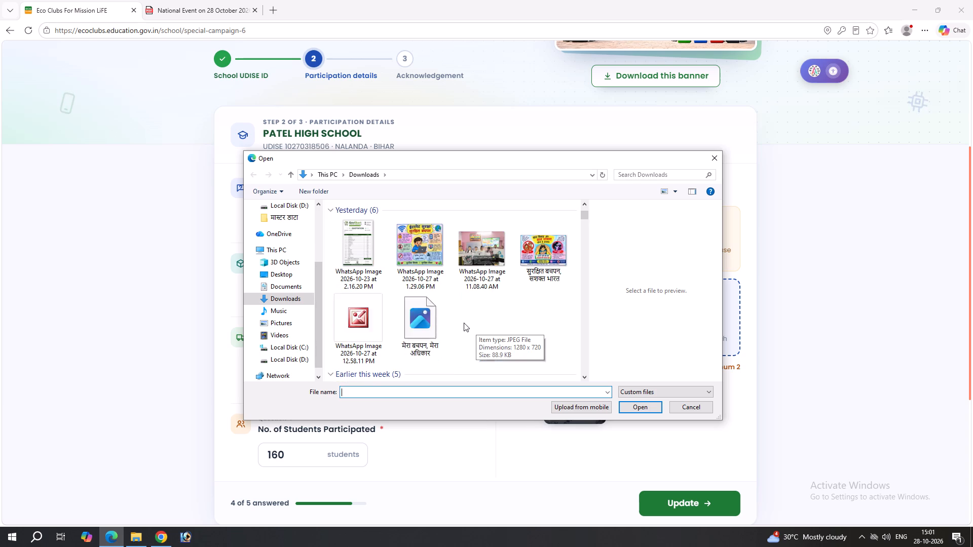
{"action": "scroll", "coordinate": [464, 323], "scroll_direction": "down", "scroll_amount": 1}
{"action": "scroll", "coordinate": [464, 323], "scroll_direction": "up", "scroll_amount": 1}
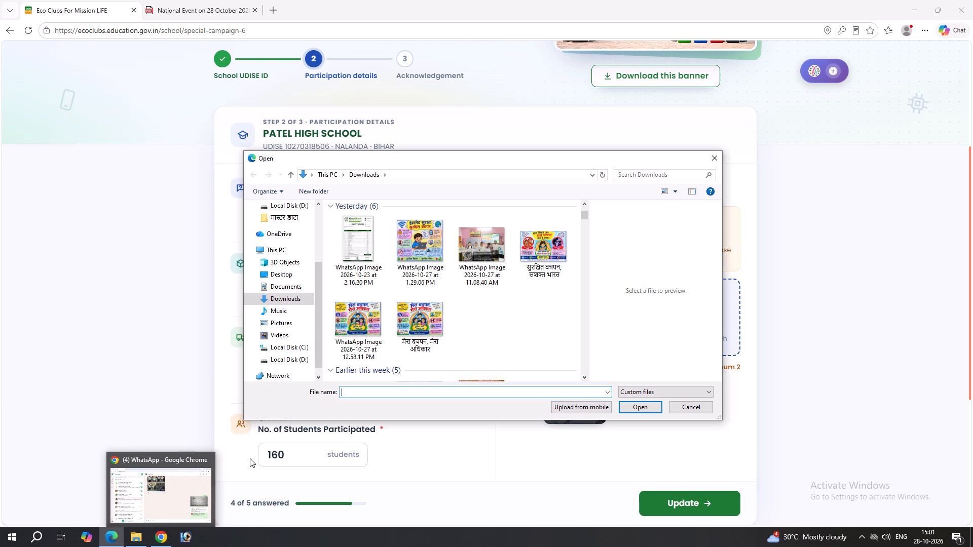
{"action": "double_click", "coordinate": [483, 251]}
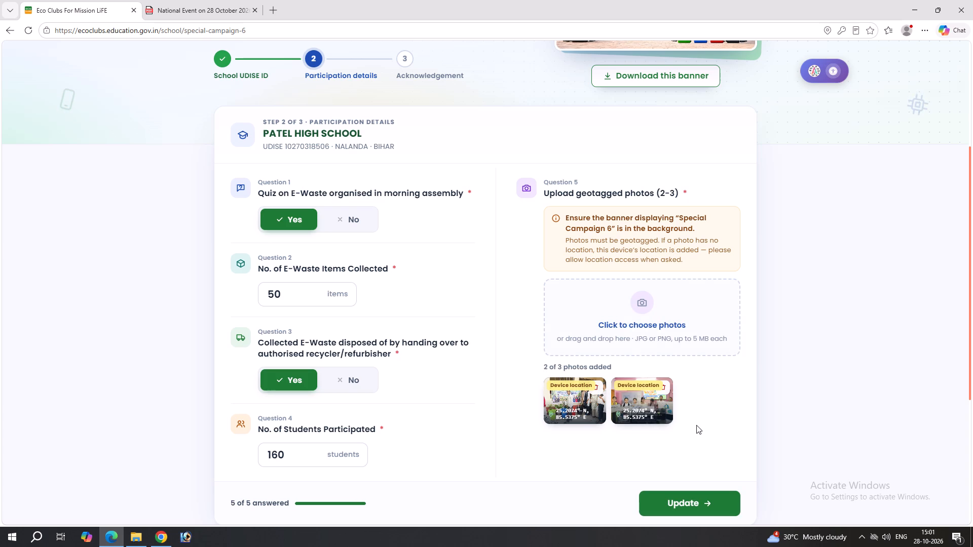
Add WhatsApp Image 2026-10-28 at 12.08.21 PM from Downloads as the third geotagged photo in Question 5.
{"action": "left_click", "coordinate": [640, 317]}
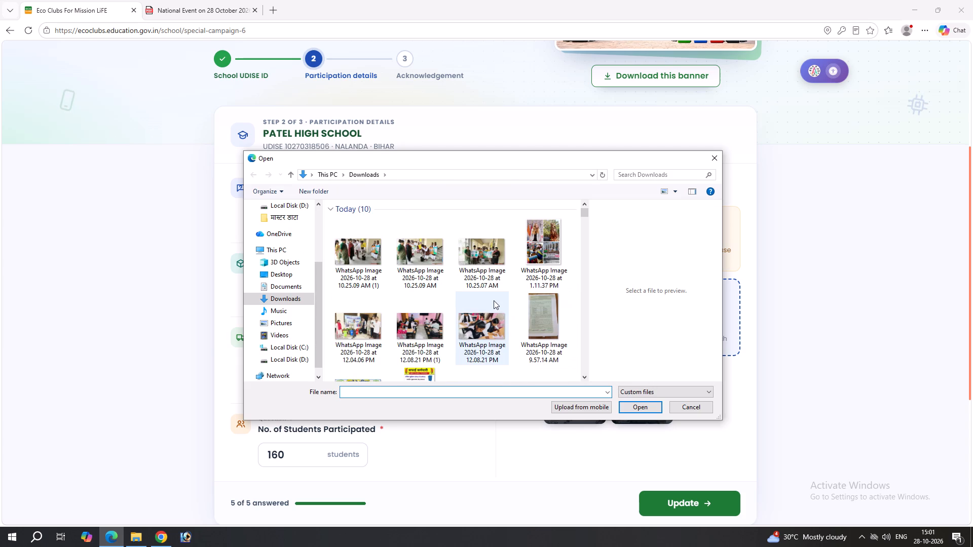
{"action": "double_click", "coordinate": [490, 329]}
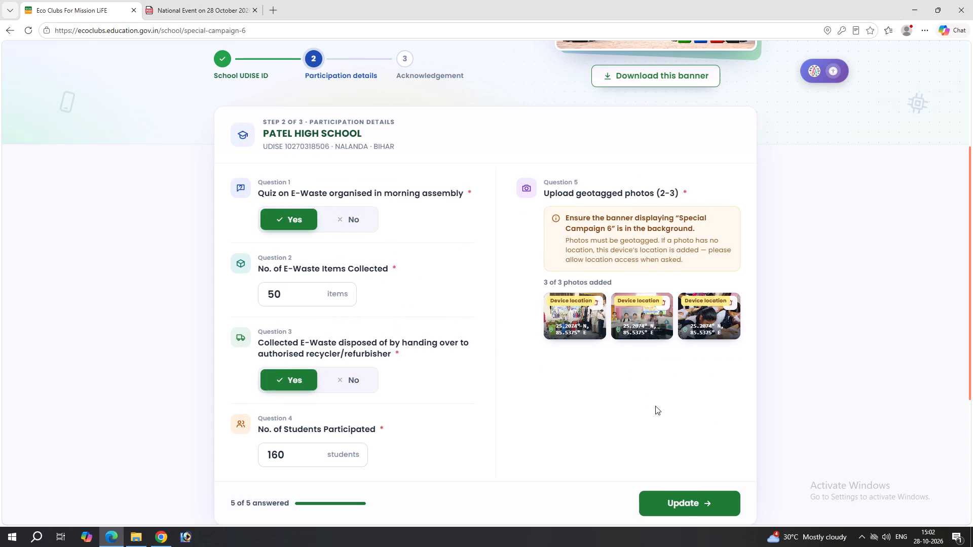
Submit the updated E-Waste participation details for Patel High School.
{"action": "left_click", "coordinate": [686, 507]}
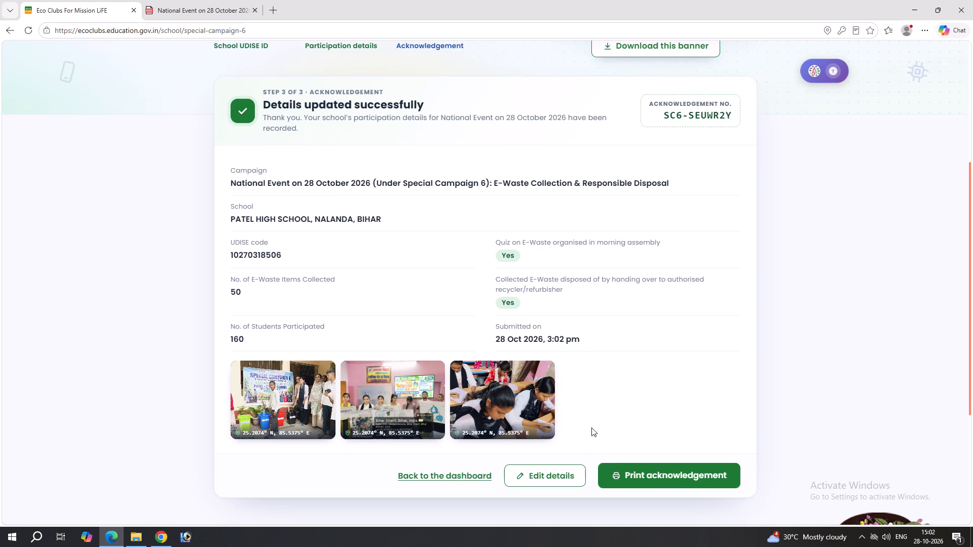
Open the print preview of Patel High School's acknowledgement.
{"action": "left_click", "coordinate": [646, 473]}
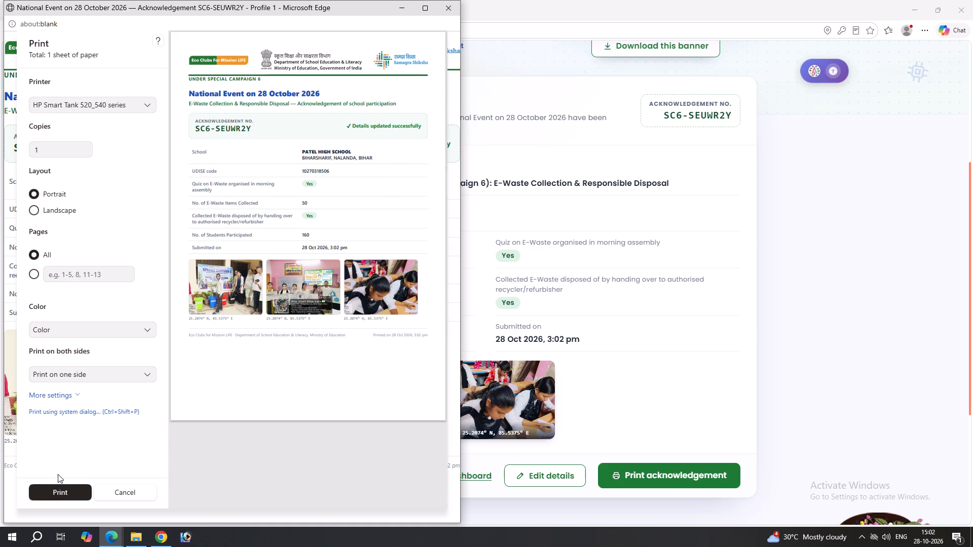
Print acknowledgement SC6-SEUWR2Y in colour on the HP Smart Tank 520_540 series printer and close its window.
{"action": "left_click", "coordinate": [55, 488]}
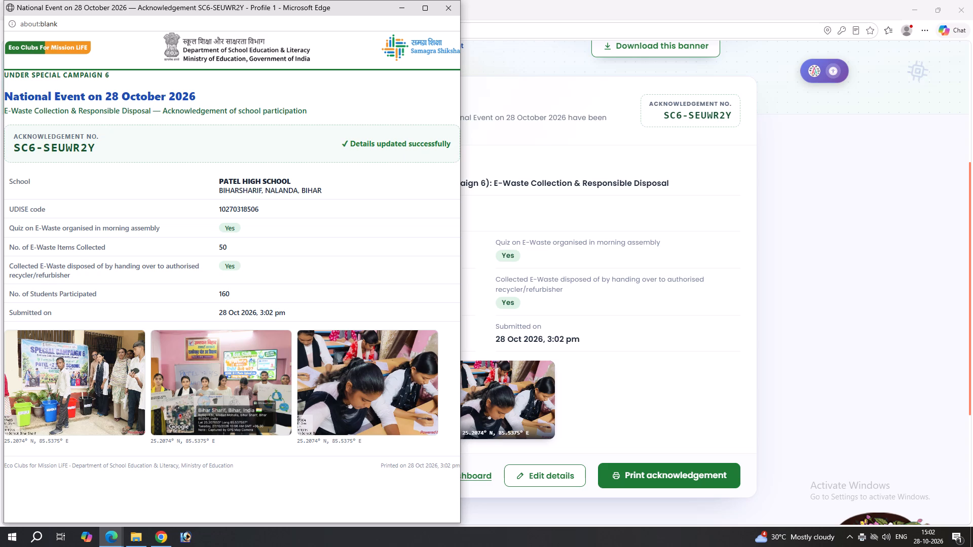
{"action": "left_click", "coordinate": [446, 6]}
{"action": "left_click", "coordinate": [651, 474]}
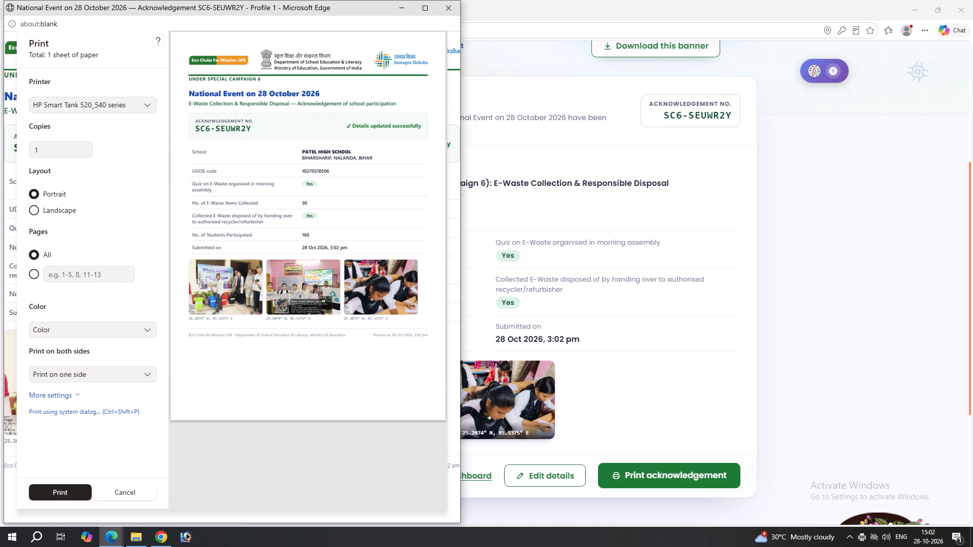
{"action": "left_click", "coordinate": [143, 110]}
{"action": "left_click", "coordinate": [92, 122]}
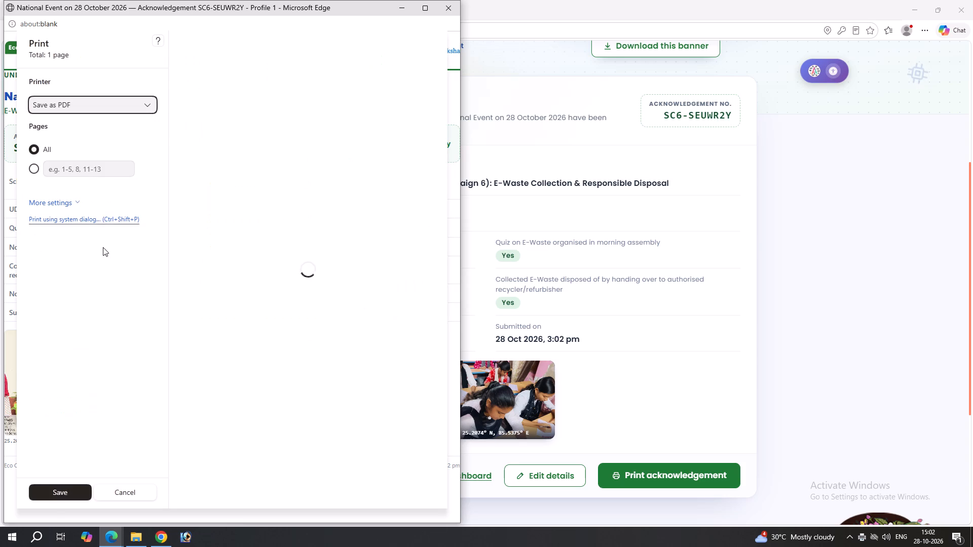
{"action": "left_click", "coordinate": [49, 487]}
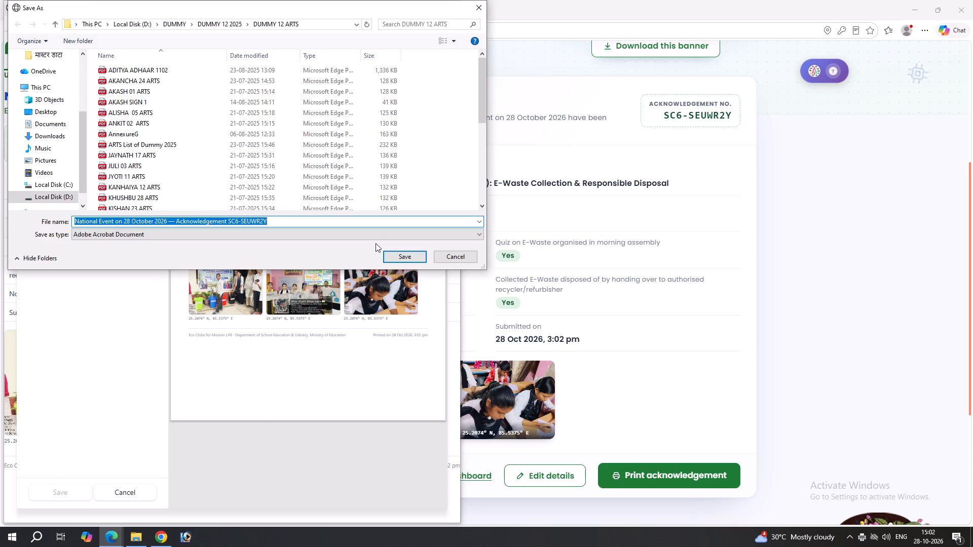
{"action": "left_click", "coordinate": [393, 257]}
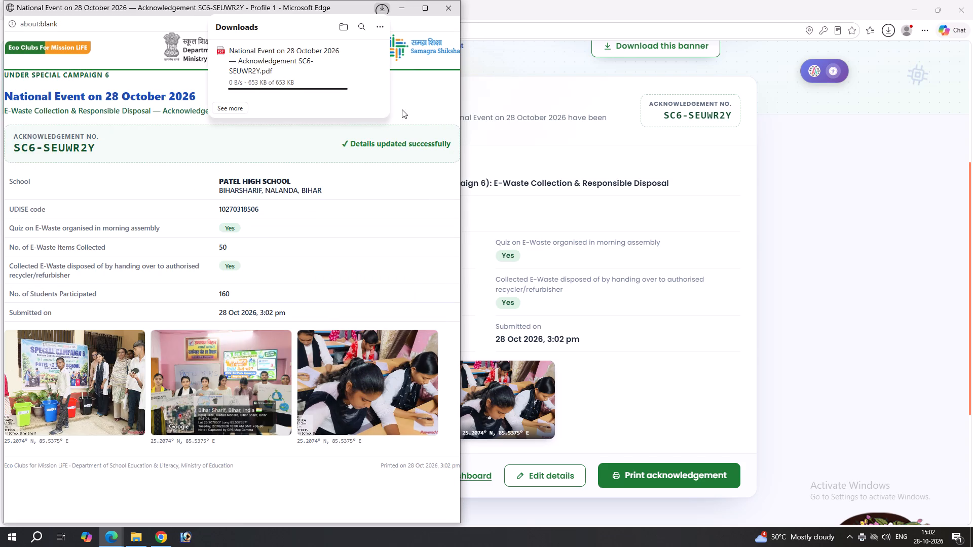
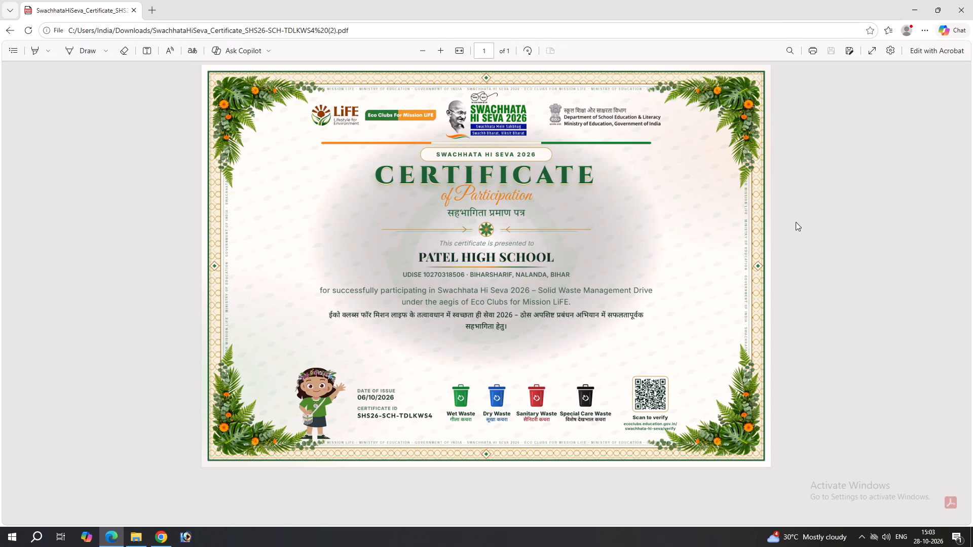
Close the window showing the Swachhata Hi Seva certificate PDF.
{"action": "left_click", "coordinate": [959, 15]}
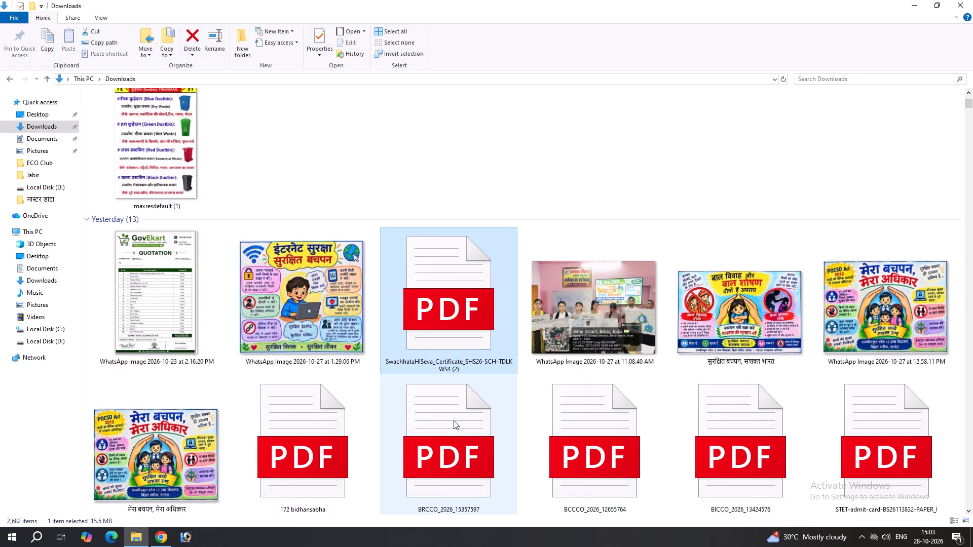
{"action": "scroll", "coordinate": [408, 441], "scroll_direction": "down", "scroll_amount": 2}
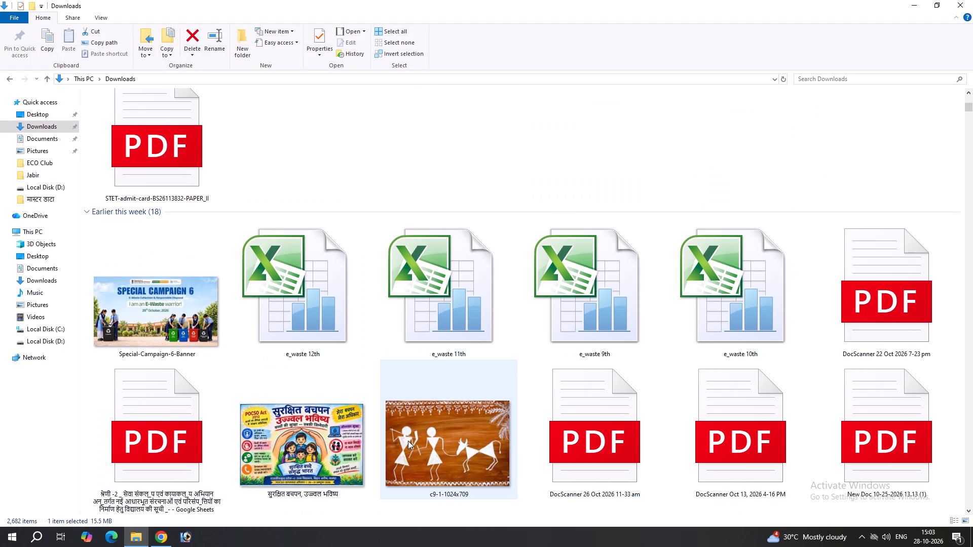
{"action": "scroll", "coordinate": [408, 441], "scroll_direction": "down", "scroll_amount": 2}
{"action": "scroll", "coordinate": [527, 414], "scroll_direction": "up", "scroll_amount": 18}
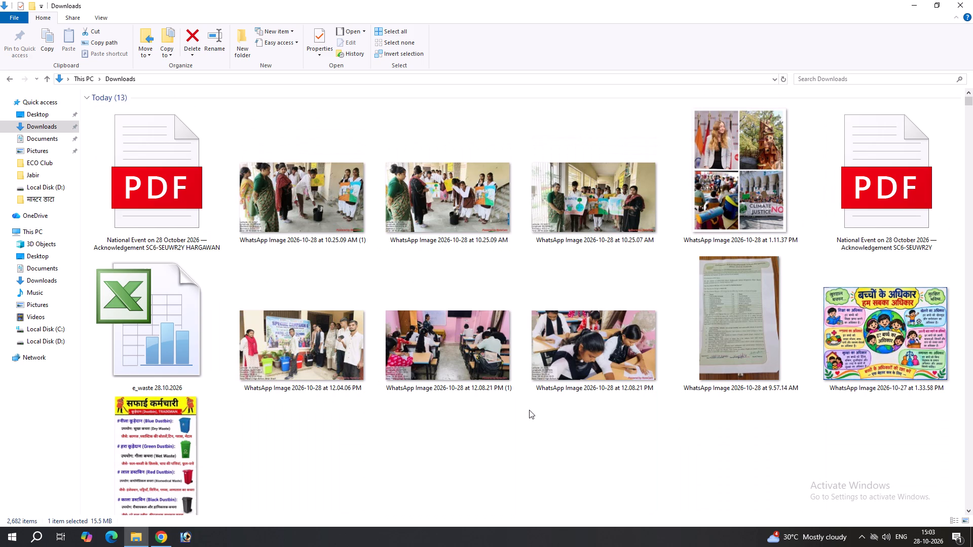
{"action": "left_click", "coordinate": [863, 246]}
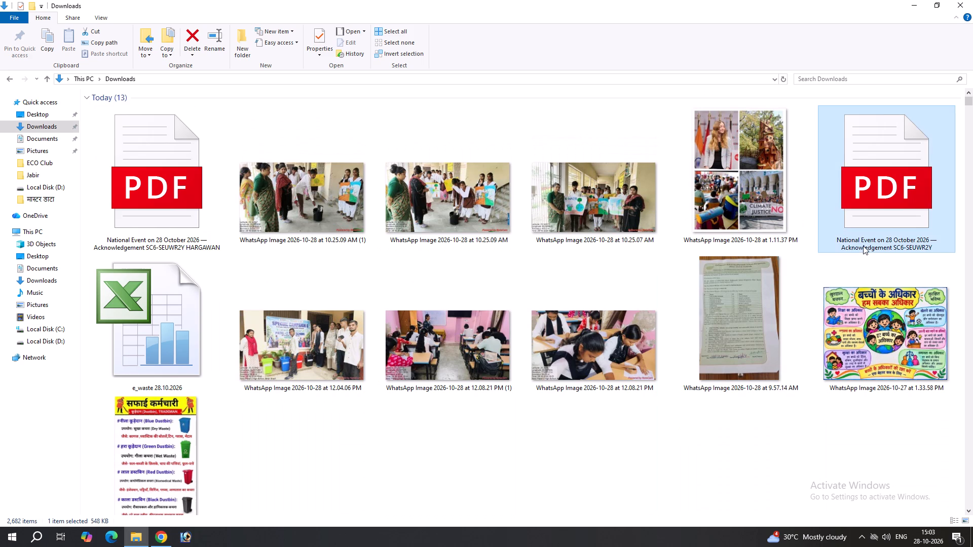
{"action": "left_click", "coordinate": [863, 246]}
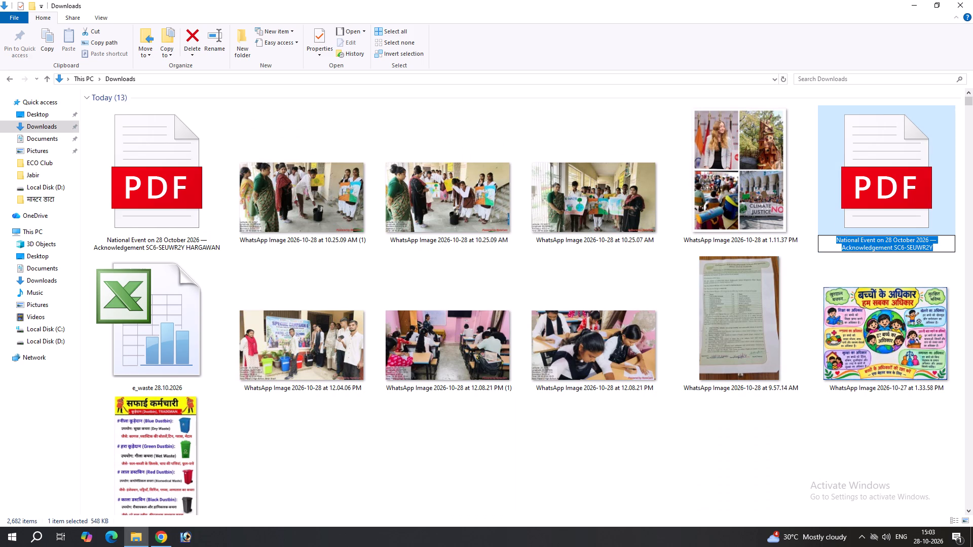
{"action": "key", "text": "ctrl+c"}
{"action": "left_click", "coordinate": [37, 533]}
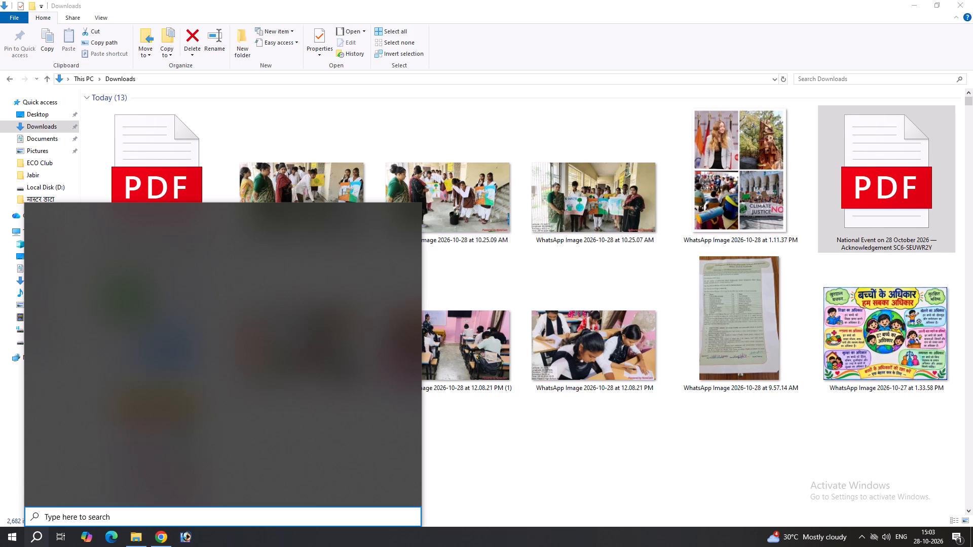
{"action": "key", "text": "ctrl+v"}
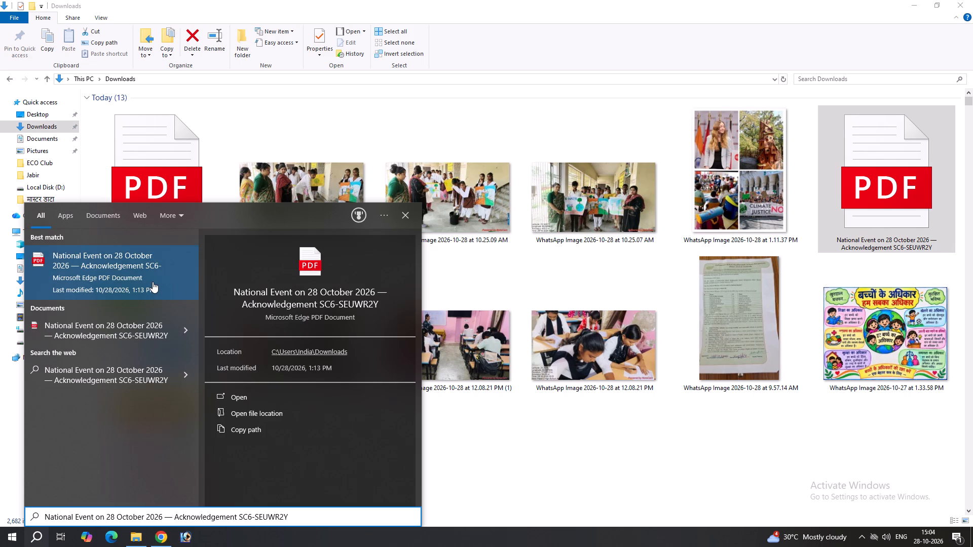
{"action": "left_click", "coordinate": [121, 332]}
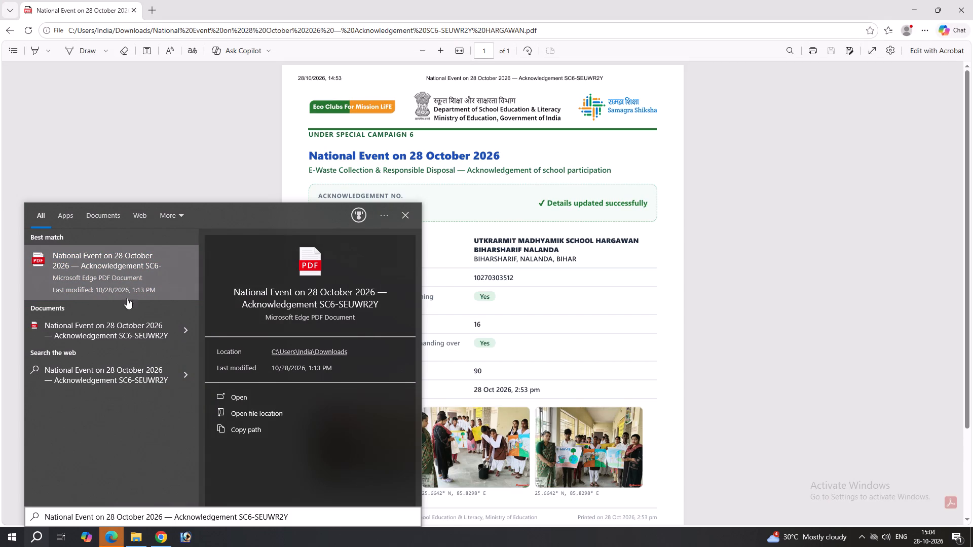
{"action": "left_click", "coordinate": [130, 286]}
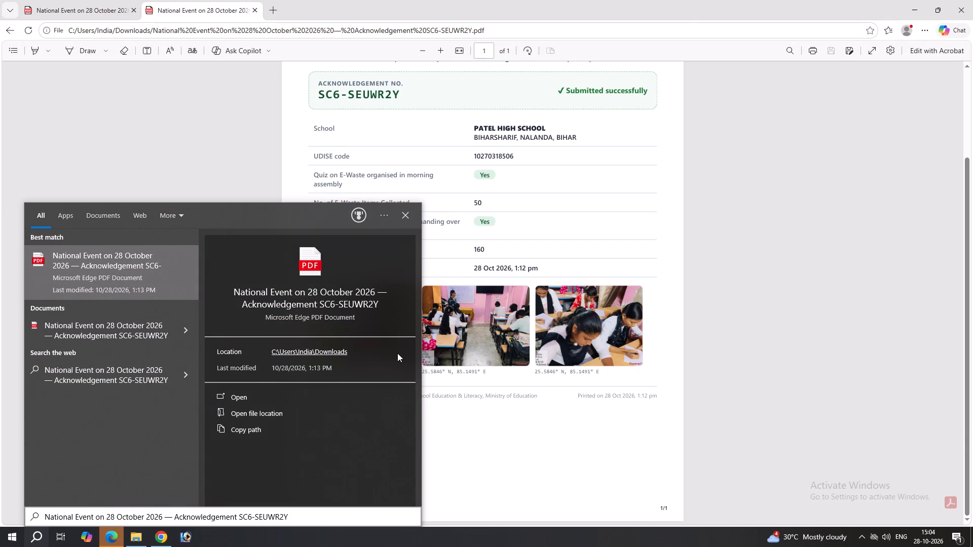
{"action": "left_click", "coordinate": [405, 215]}
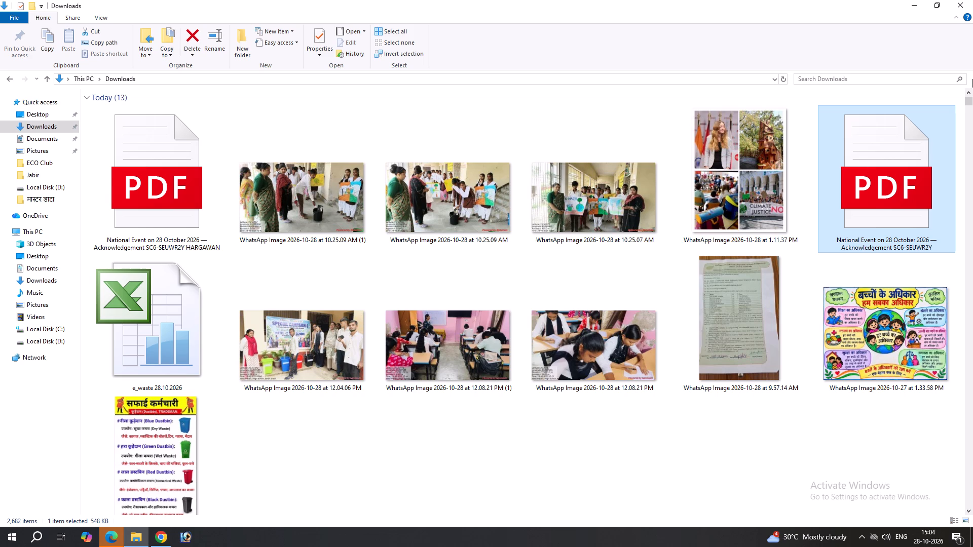
{"action": "double_click", "coordinate": [909, 191]}
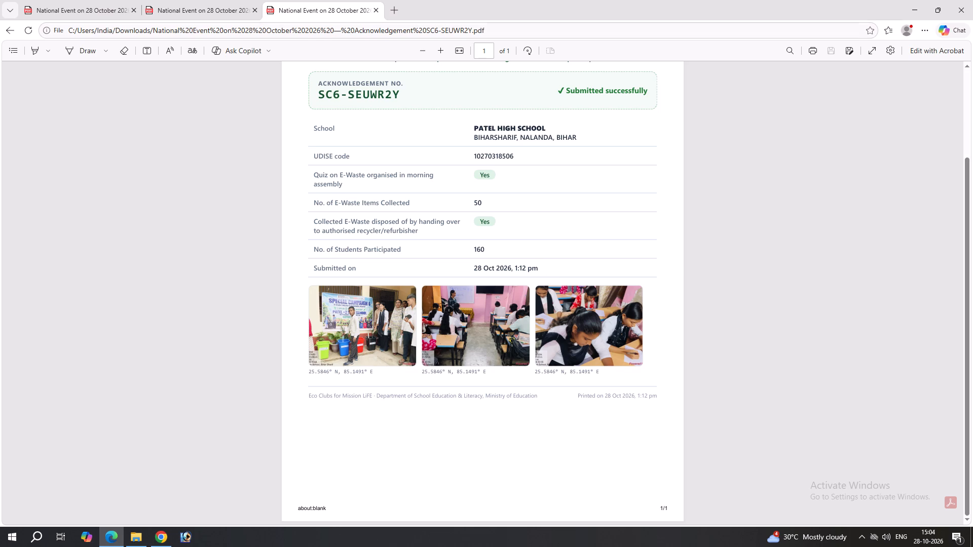
{"action": "left_click", "coordinate": [373, 8]}
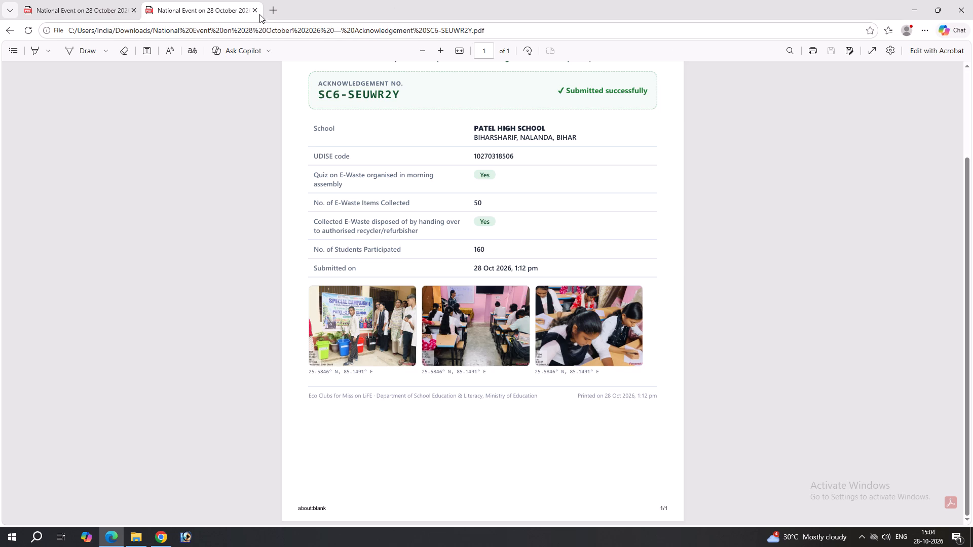
{"action": "left_click", "coordinate": [255, 9]}
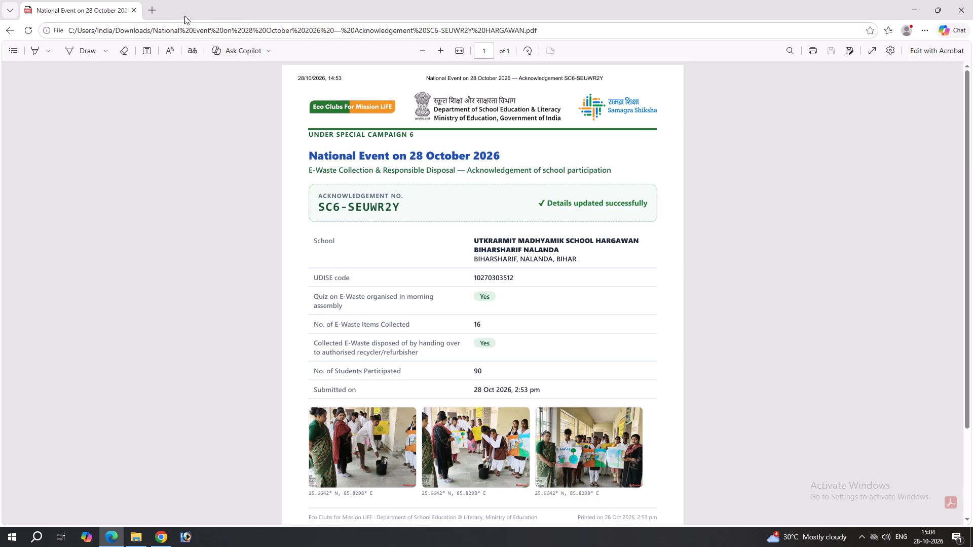
{"action": "left_click", "coordinate": [970, 0]}
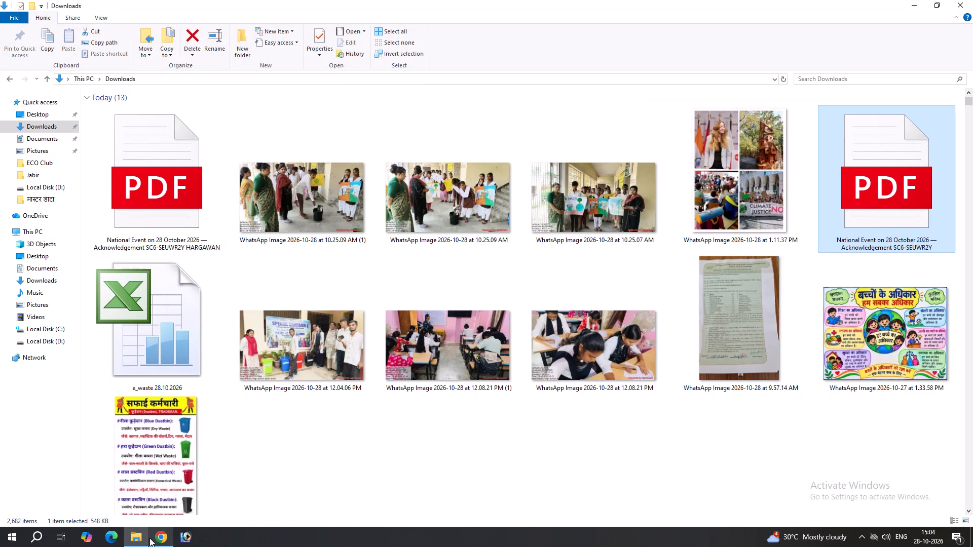
Look through the Documents folder for the saved acknowledgement PDF.
{"action": "left_click", "coordinate": [39, 136]}
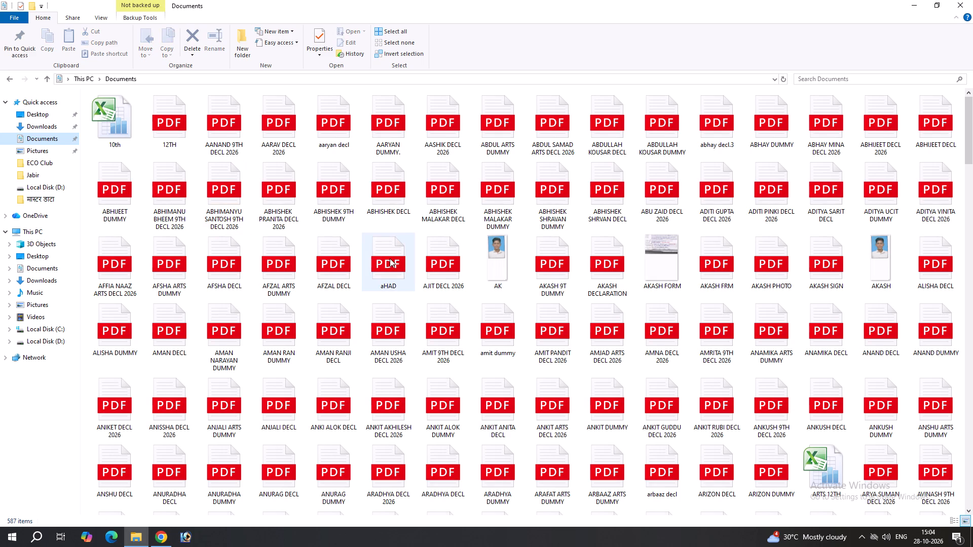
{"action": "scroll", "coordinate": [463, 345], "scroll_direction": "down", "scroll_amount": 10}
{"action": "scroll", "coordinate": [463, 346], "scroll_direction": "down", "scroll_amount": 11}
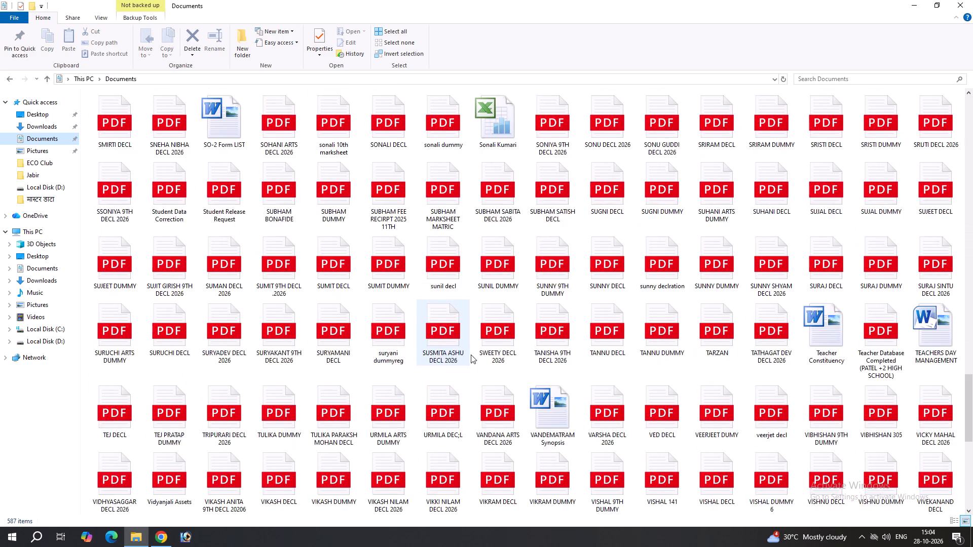
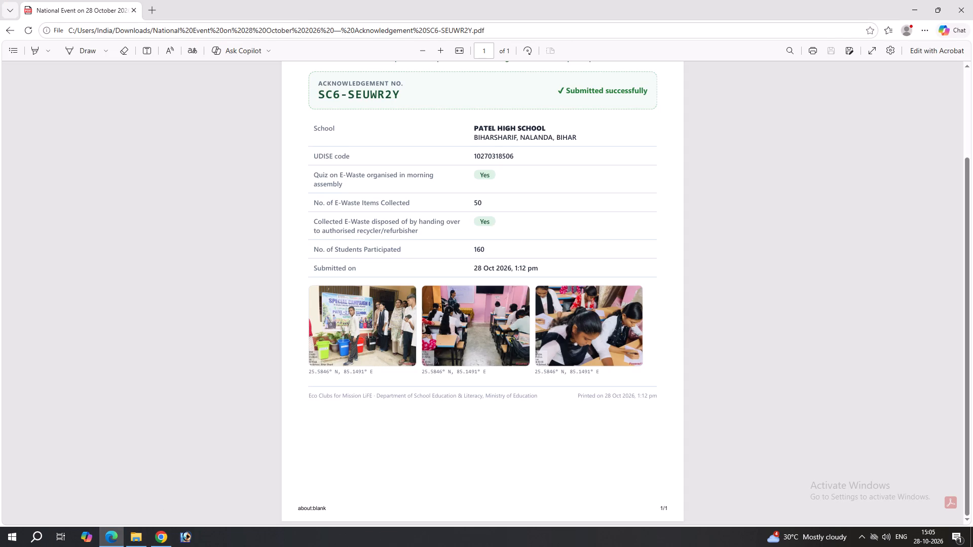
{"action": "left_click", "coordinate": [957, 8]}
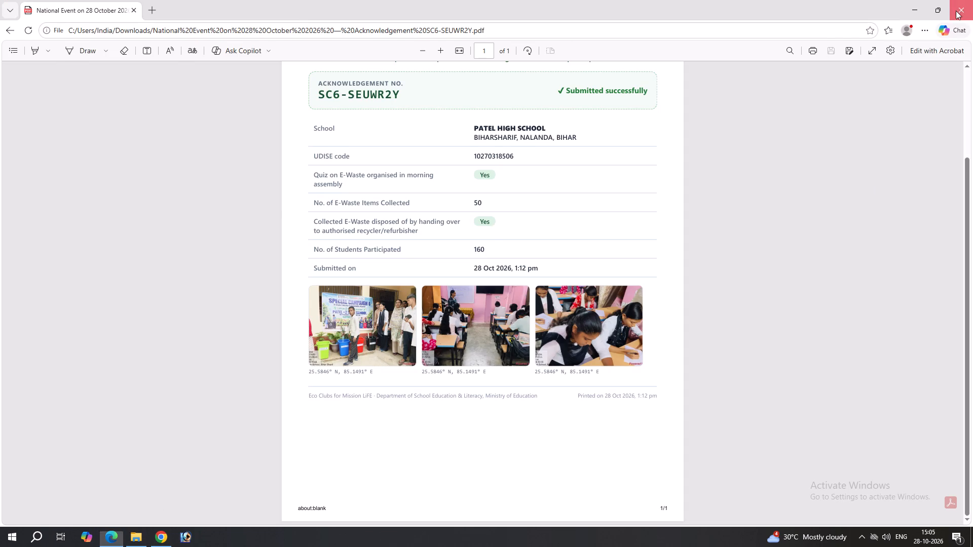
{"action": "double_click", "coordinate": [128, 226]}
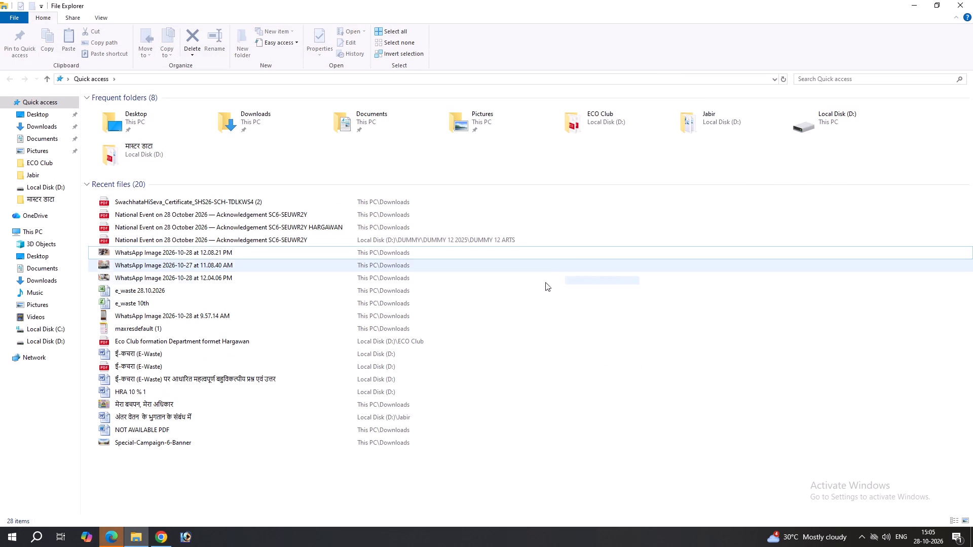
{"action": "left_click", "coordinate": [111, 545]}
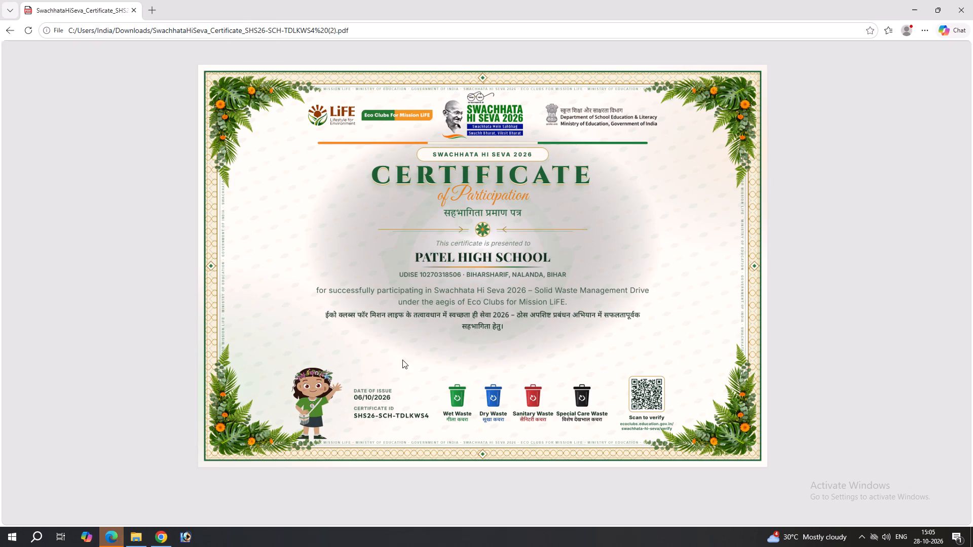
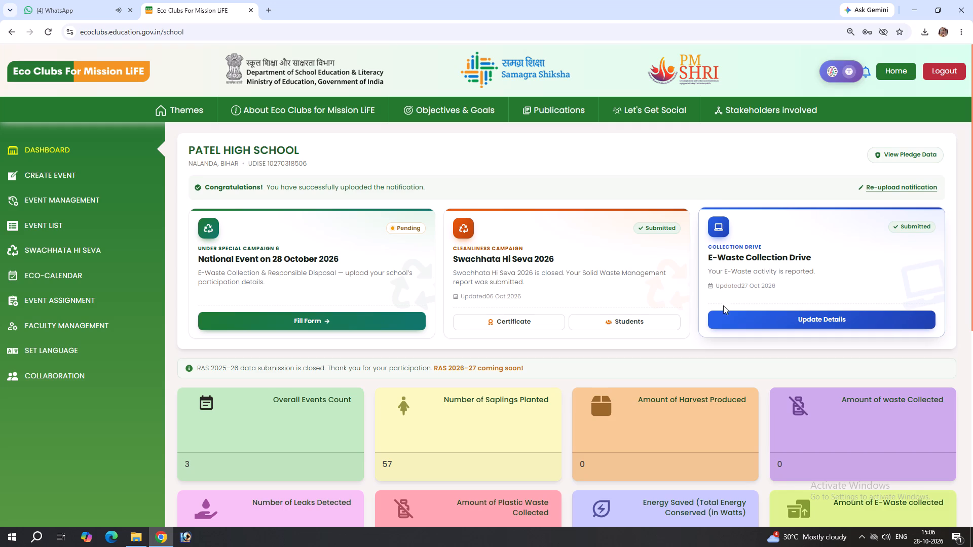
Open Patel High School's pending National Event on 28 October 2026 form and resubmit the already filled participation details.
{"action": "left_click", "coordinate": [328, 323]}
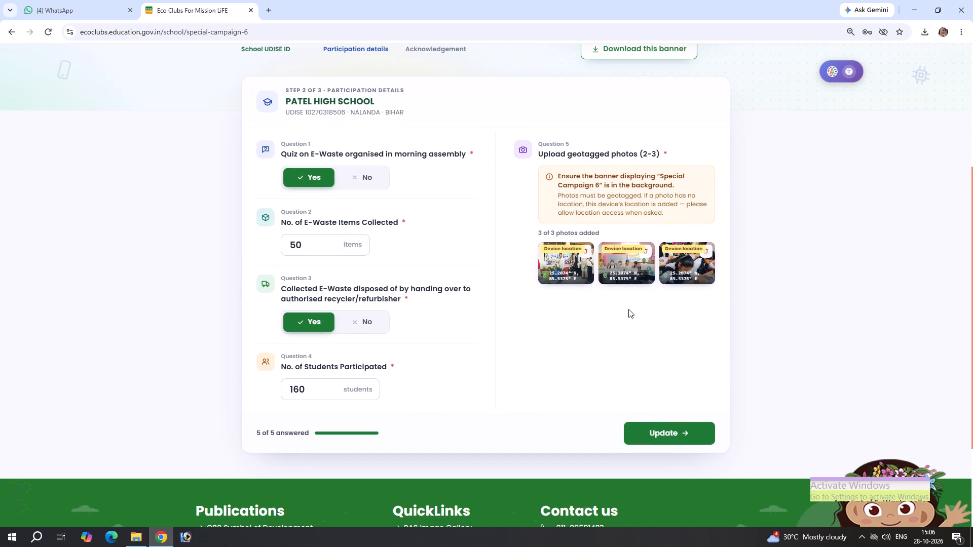
{"action": "left_click", "coordinate": [665, 431]}
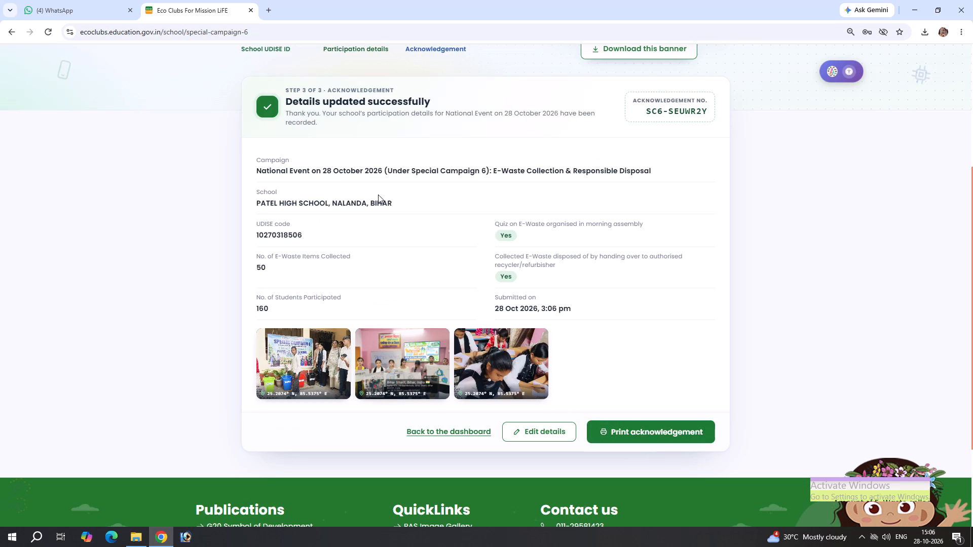
{"action": "left_click", "coordinate": [645, 435]}
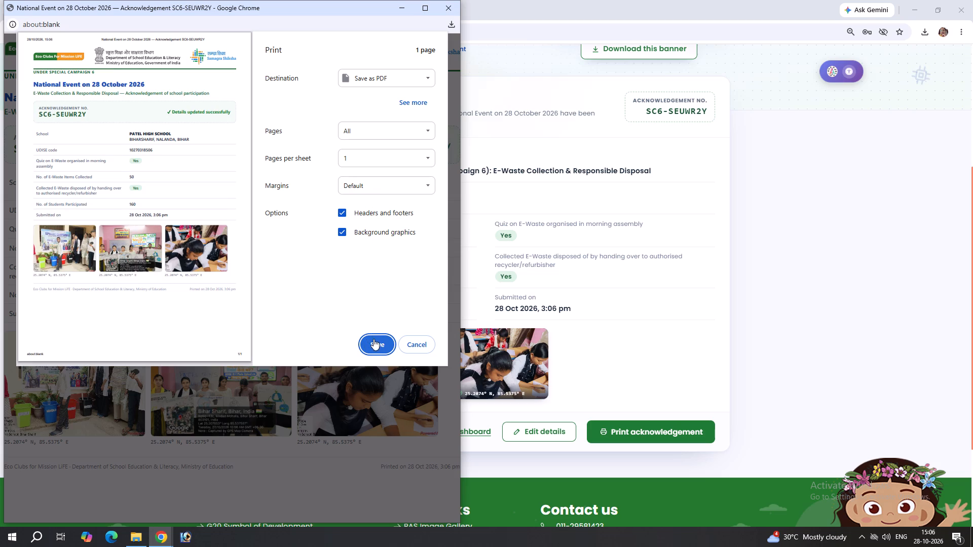
{"action": "left_click", "coordinate": [373, 339]}
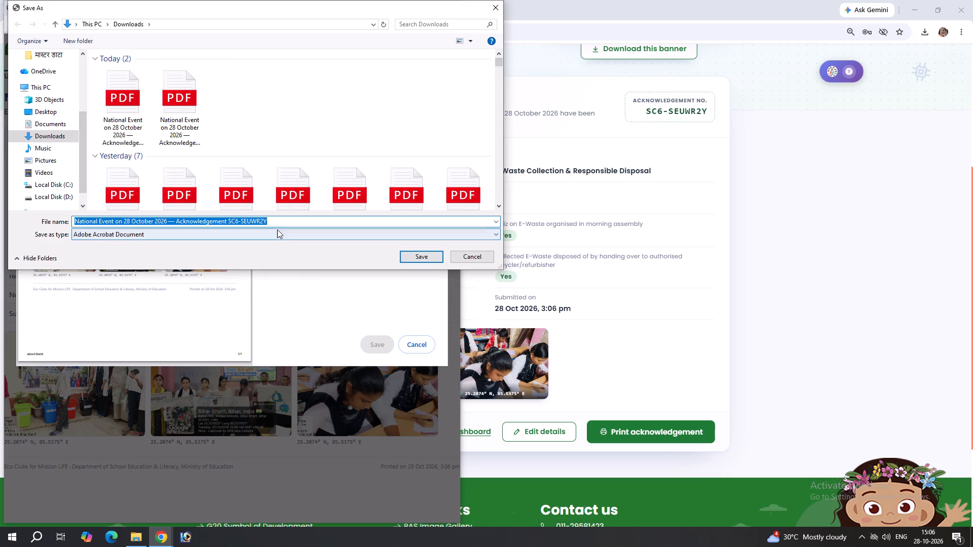
{"action": "left_click", "coordinate": [180, 96]}
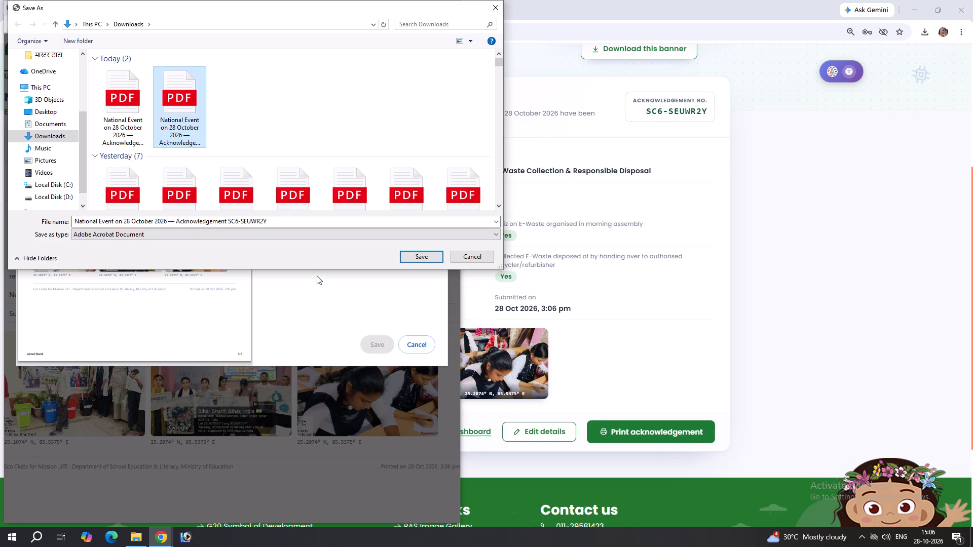
{"action": "left_click", "coordinate": [415, 256]}
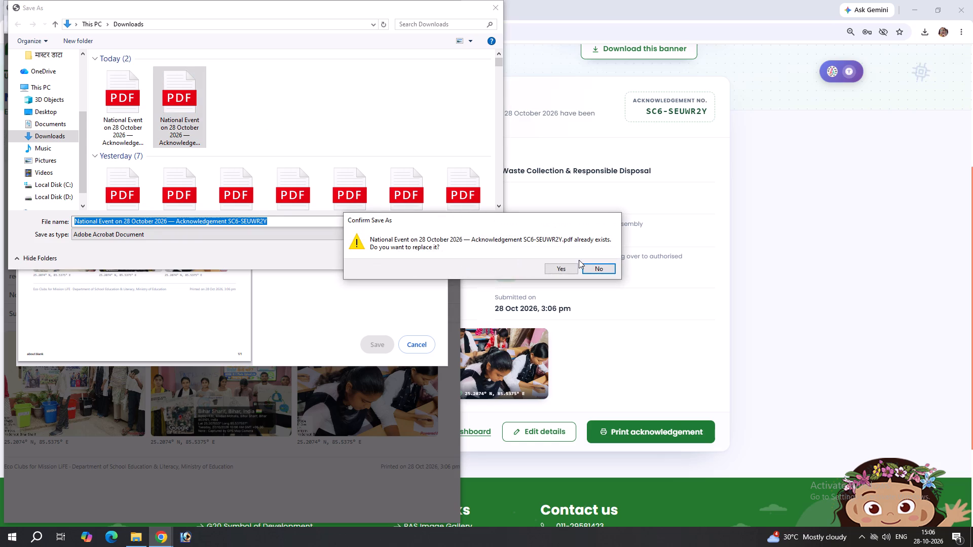
{"action": "left_click", "coordinate": [555, 268]}
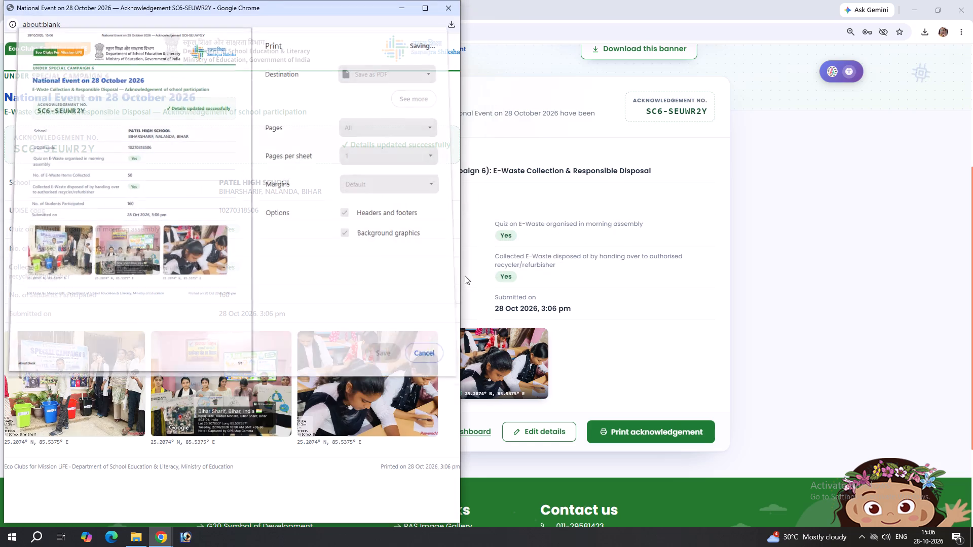
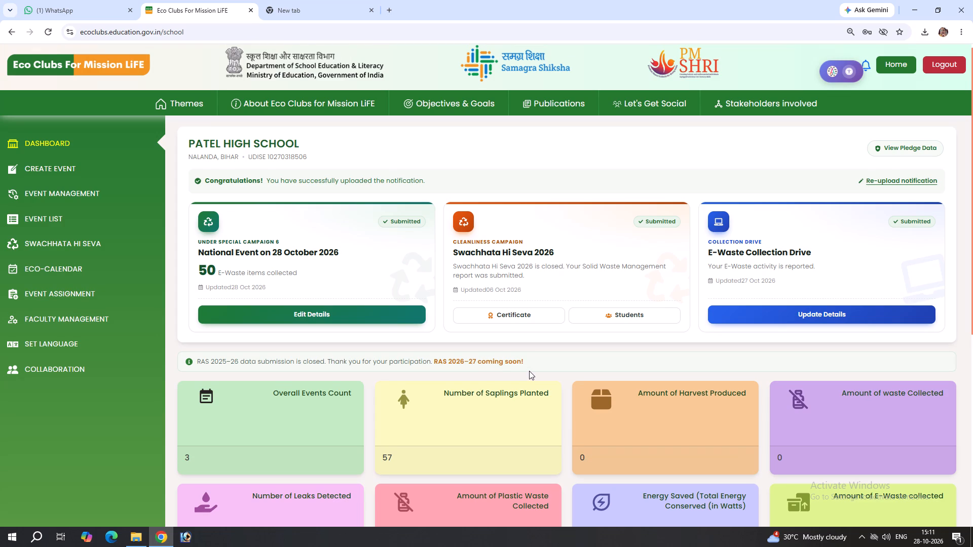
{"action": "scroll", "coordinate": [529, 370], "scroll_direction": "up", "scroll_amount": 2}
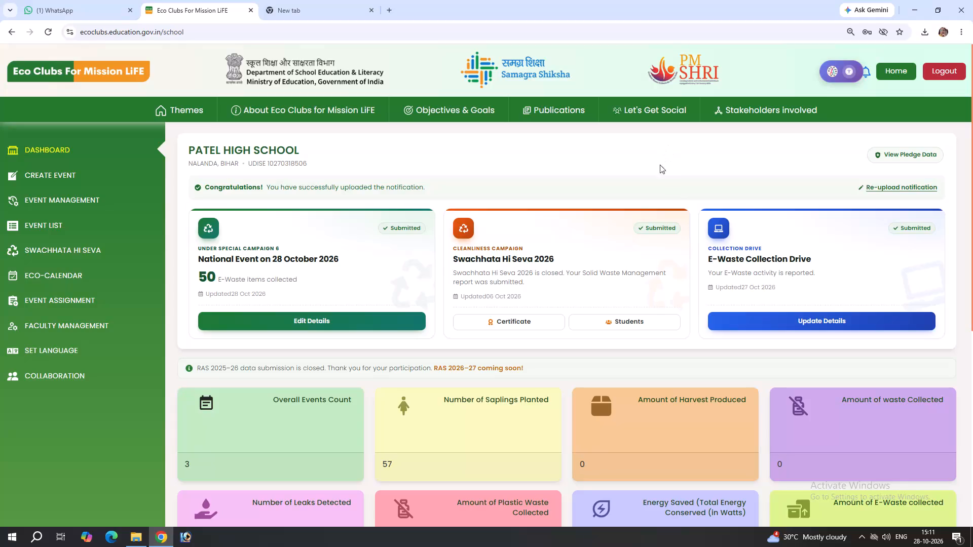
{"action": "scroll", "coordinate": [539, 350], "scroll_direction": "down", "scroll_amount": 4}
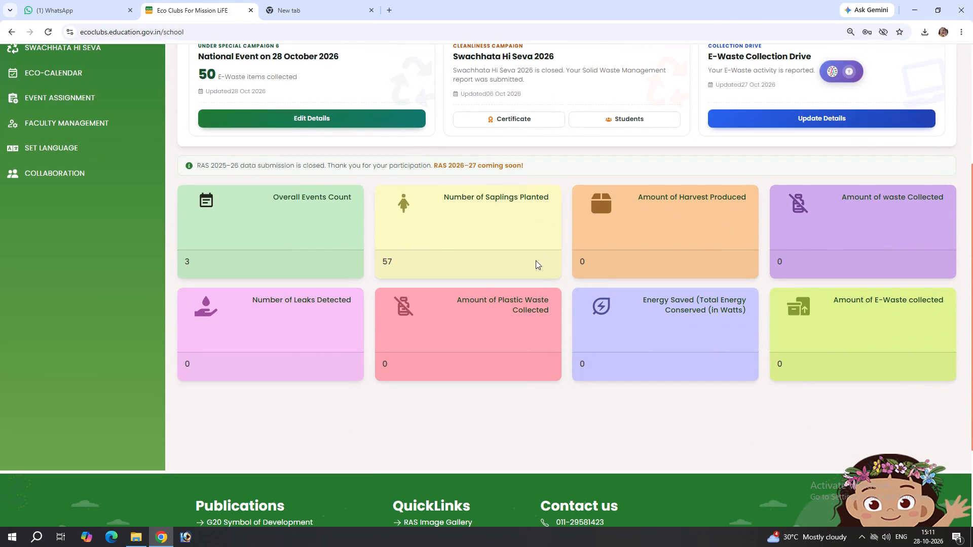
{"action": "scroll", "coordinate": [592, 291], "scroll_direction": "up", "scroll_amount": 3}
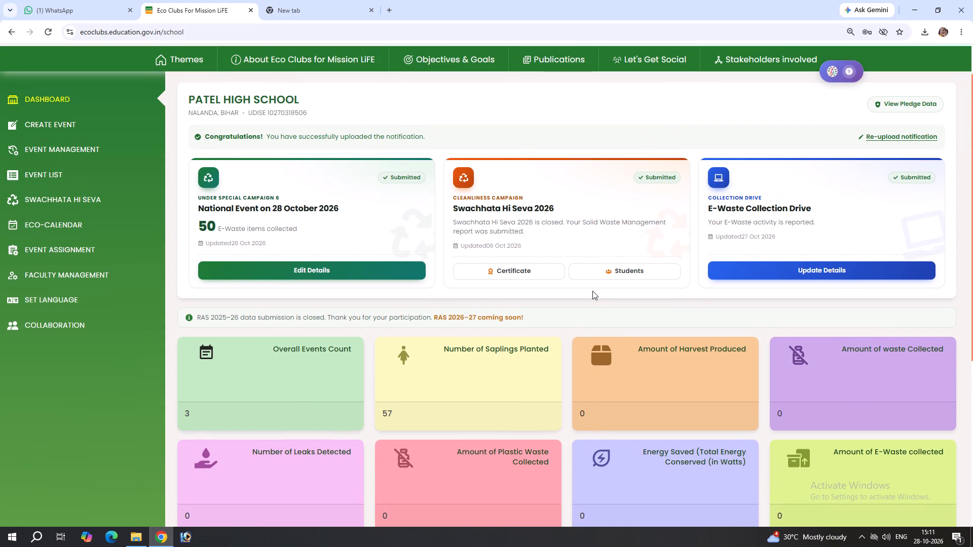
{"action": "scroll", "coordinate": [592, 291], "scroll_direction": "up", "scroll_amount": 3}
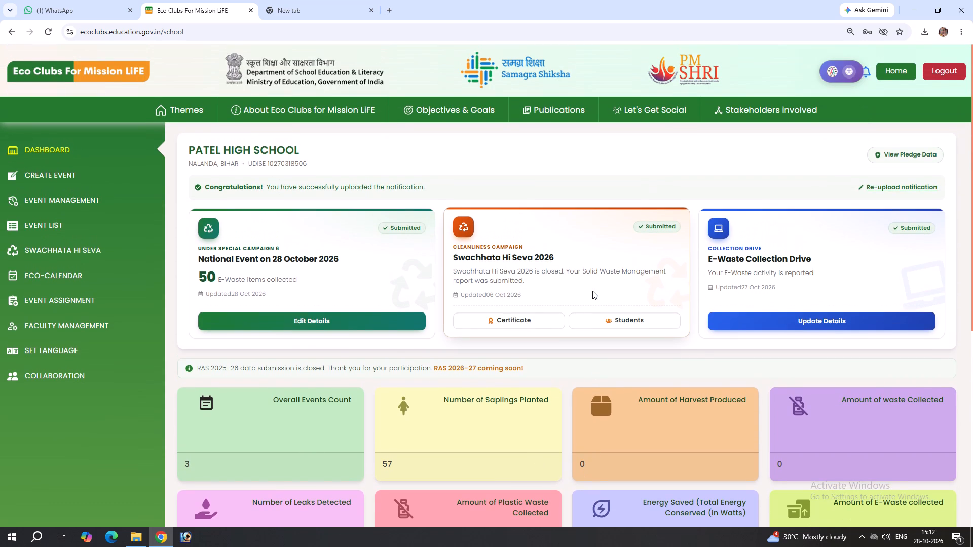